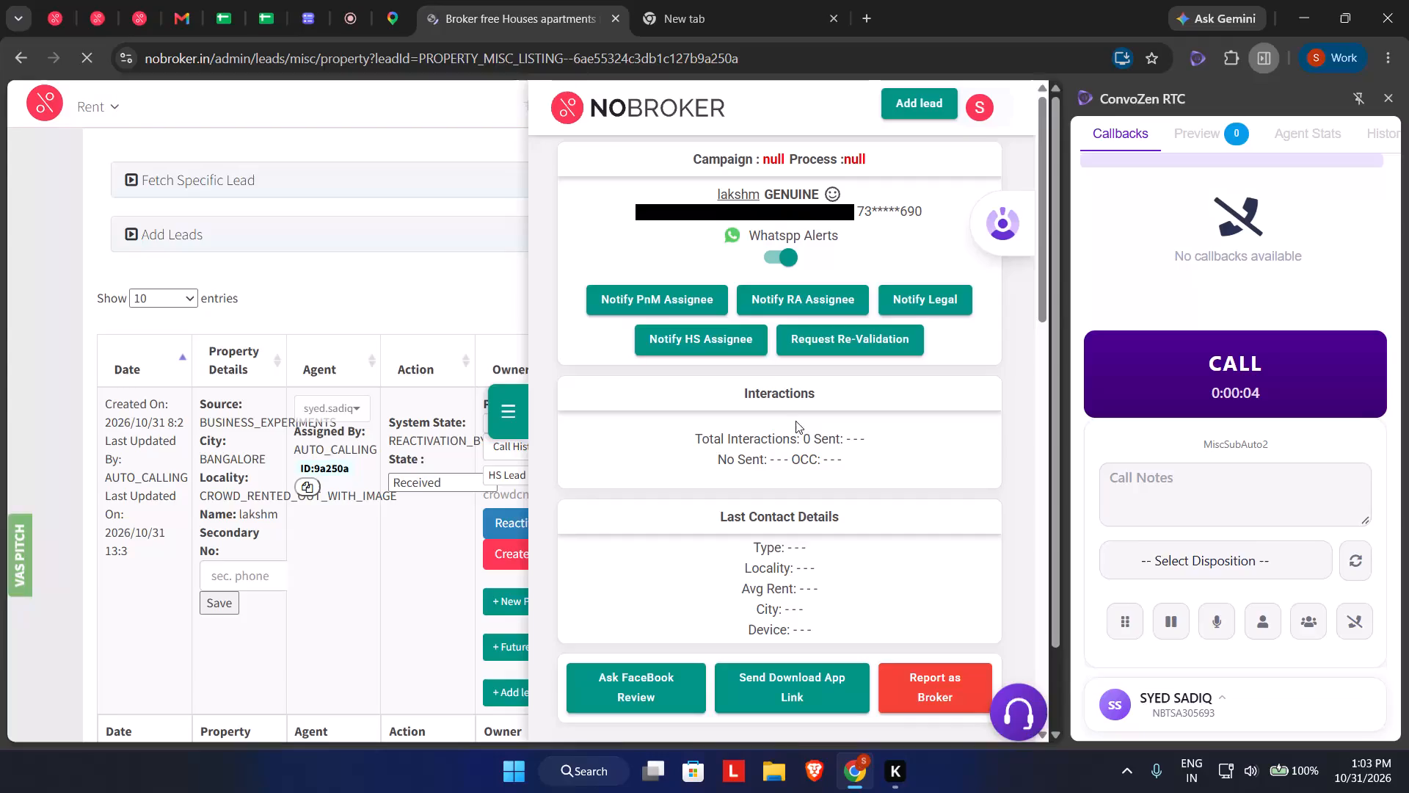
Set the Bangalore reactivation lead's state to Rejected with the substate Rented Out.
scroll(756, 342, "down", 4)
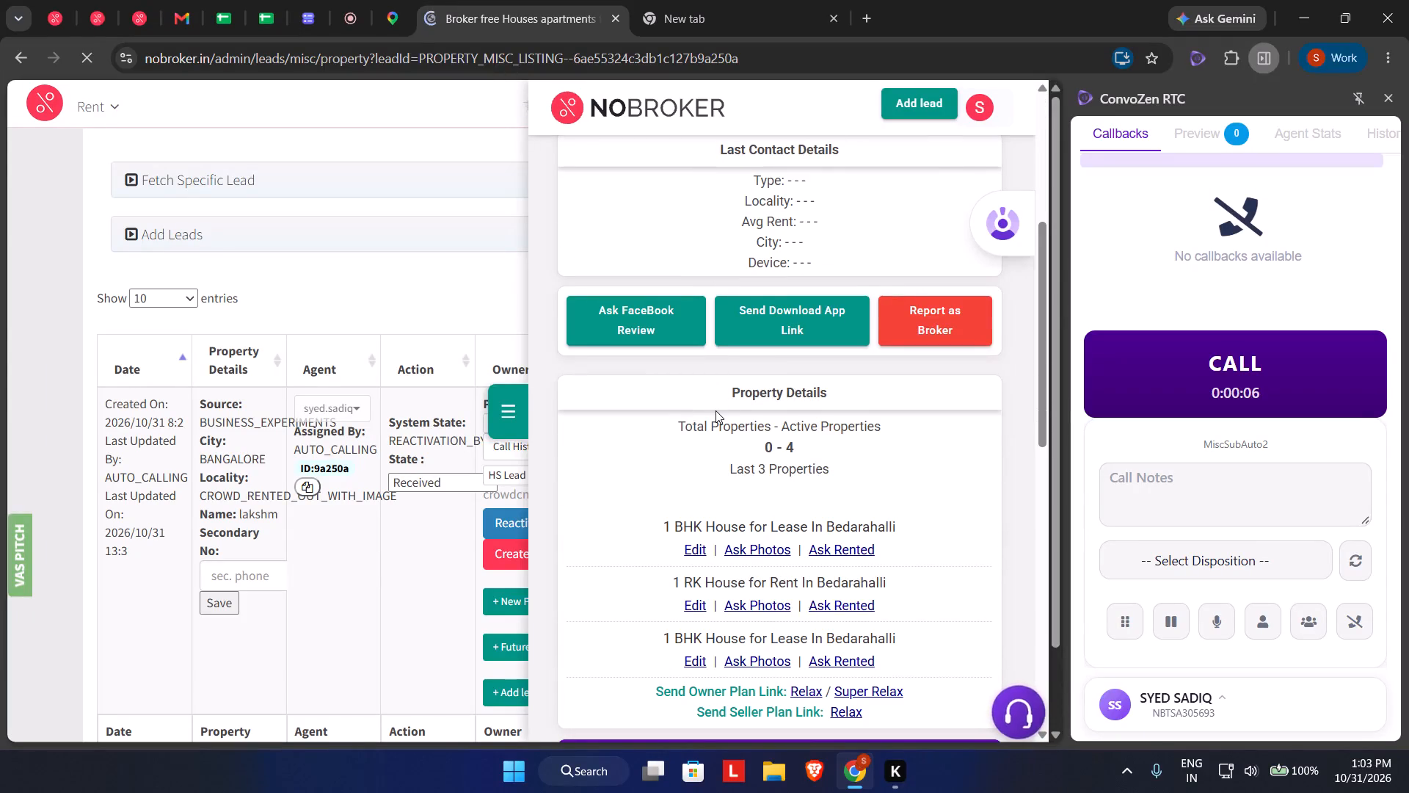
scroll(785, 466, "down", 2)
scroll(815, 286, "down", 2)
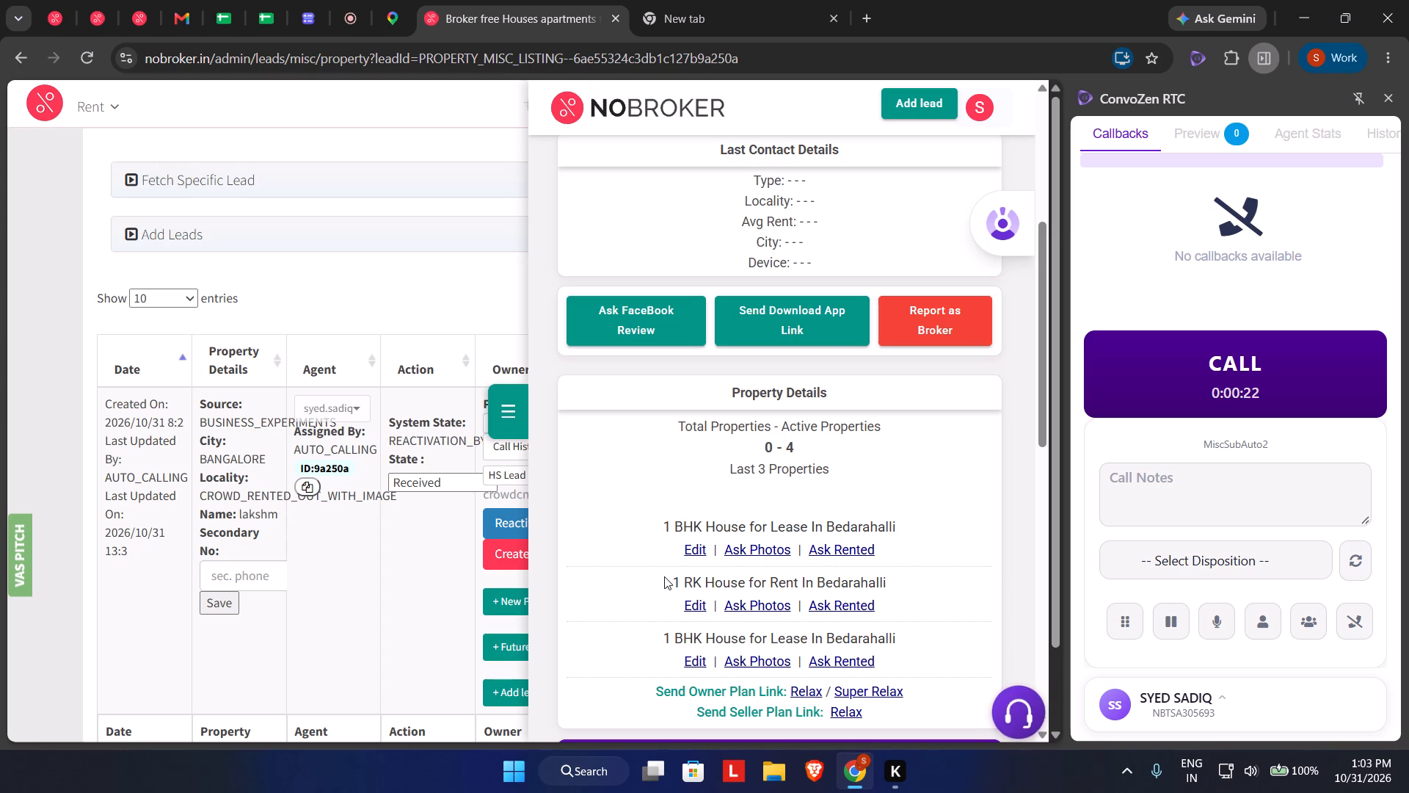
scroll(660, 626, "down", 1)
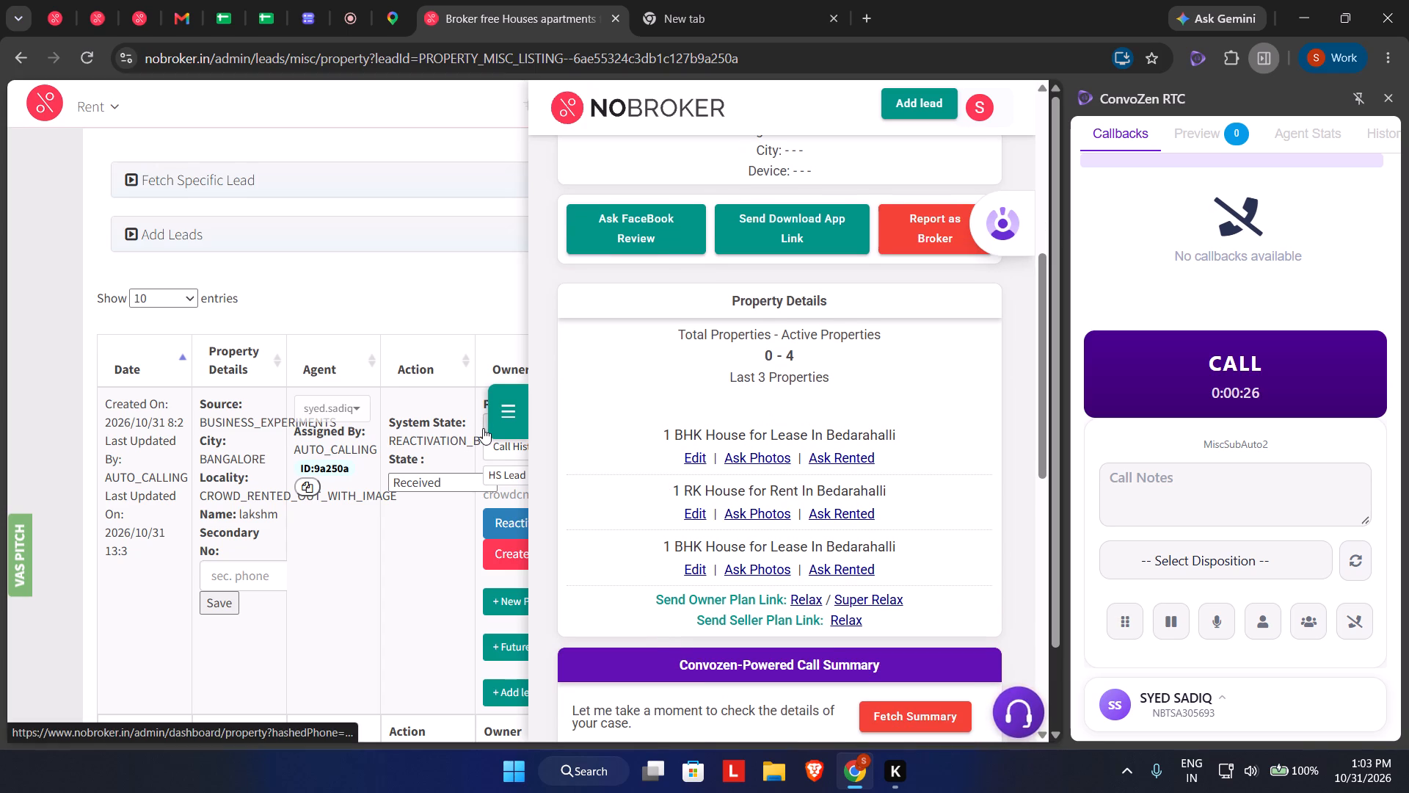
left_click(454, 485)
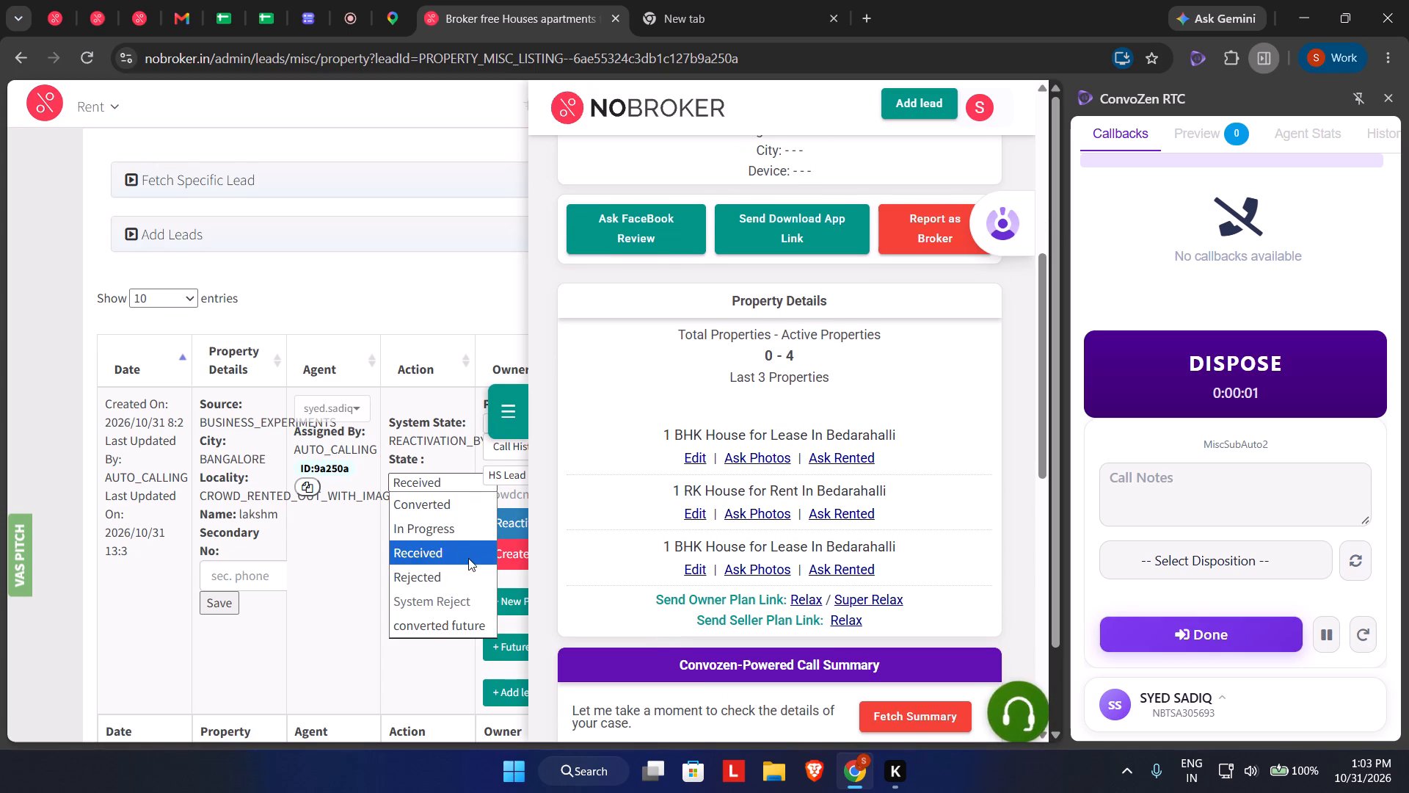
left_click(465, 573)
left_click(434, 513)
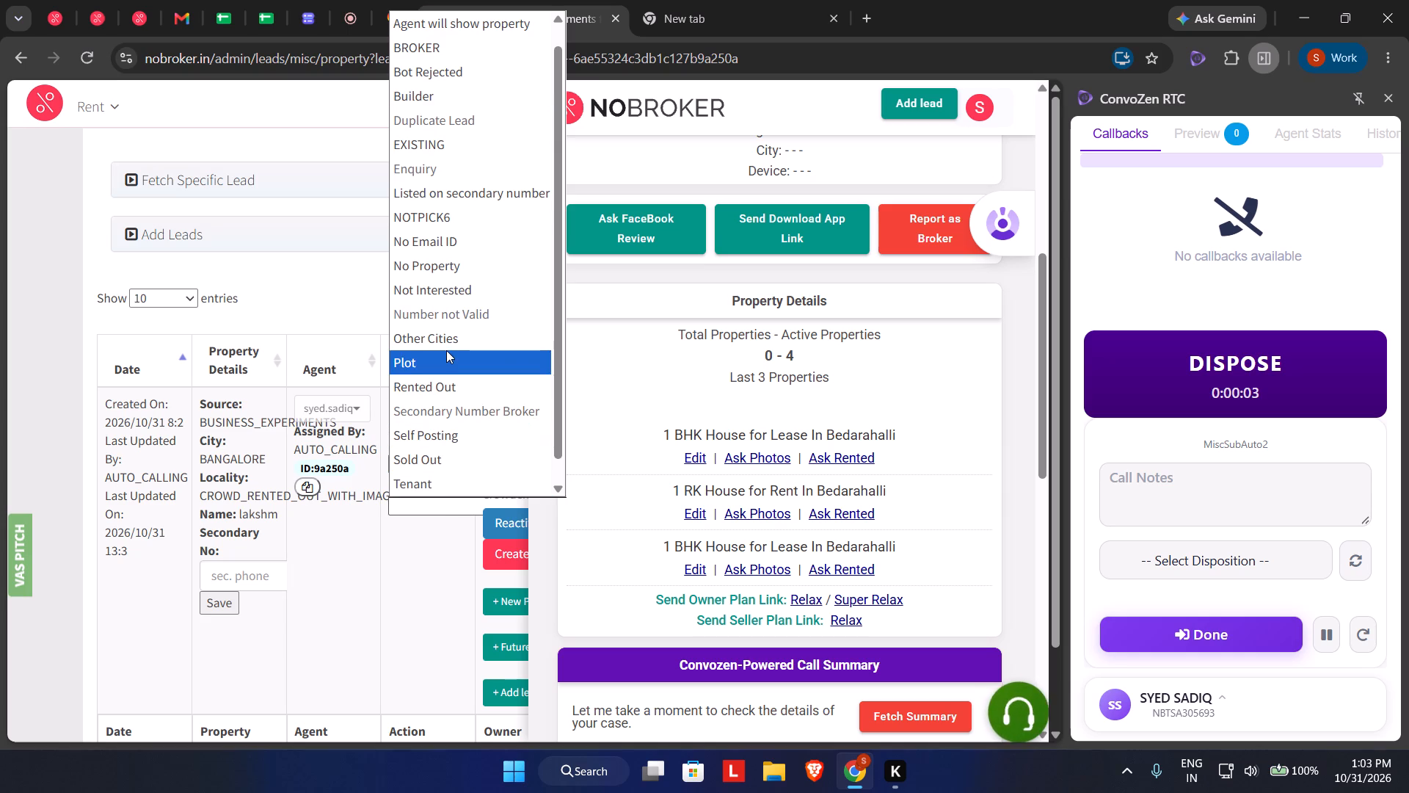
left_click(464, 388)
Dispose of the ended call as Click Calling with the level 2 disposition Rejected, and submit the disposition.
left_click(1129, 570)
left_click(1118, 612)
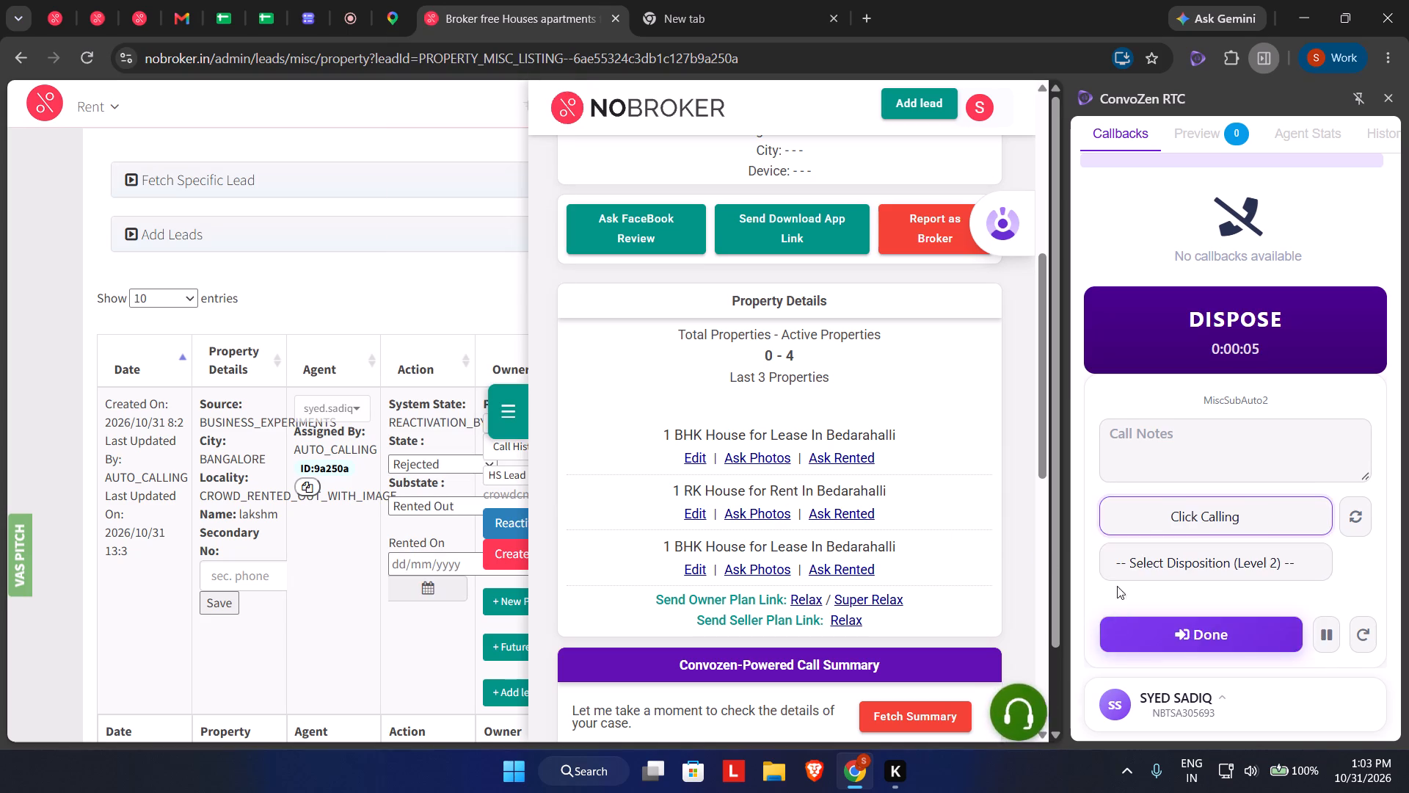
left_click(1144, 552)
left_click(1163, 681)
left_click(1216, 562)
left_click(1220, 496)
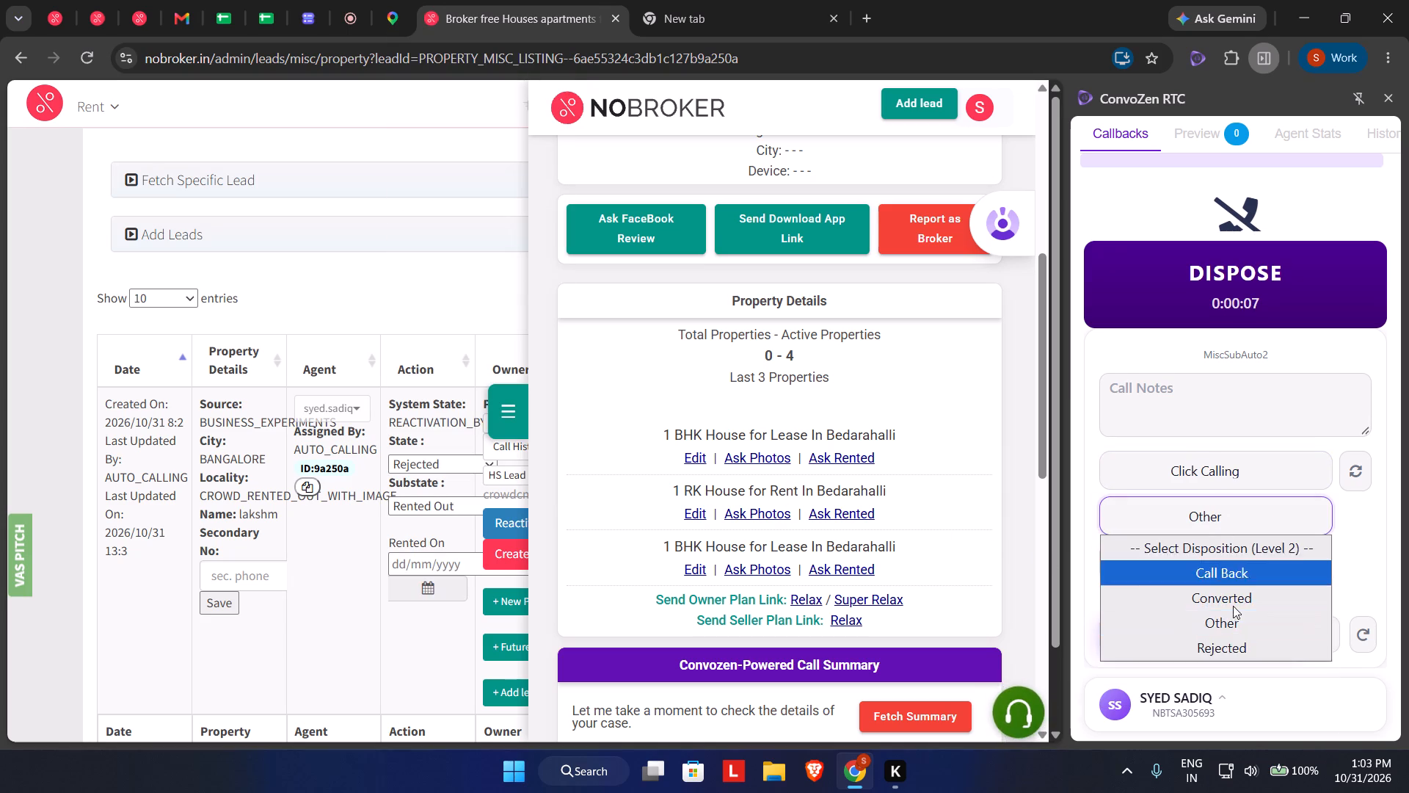
left_click(1238, 665)
left_click(1262, 518)
left_click(1239, 661)
left_click(1239, 655)
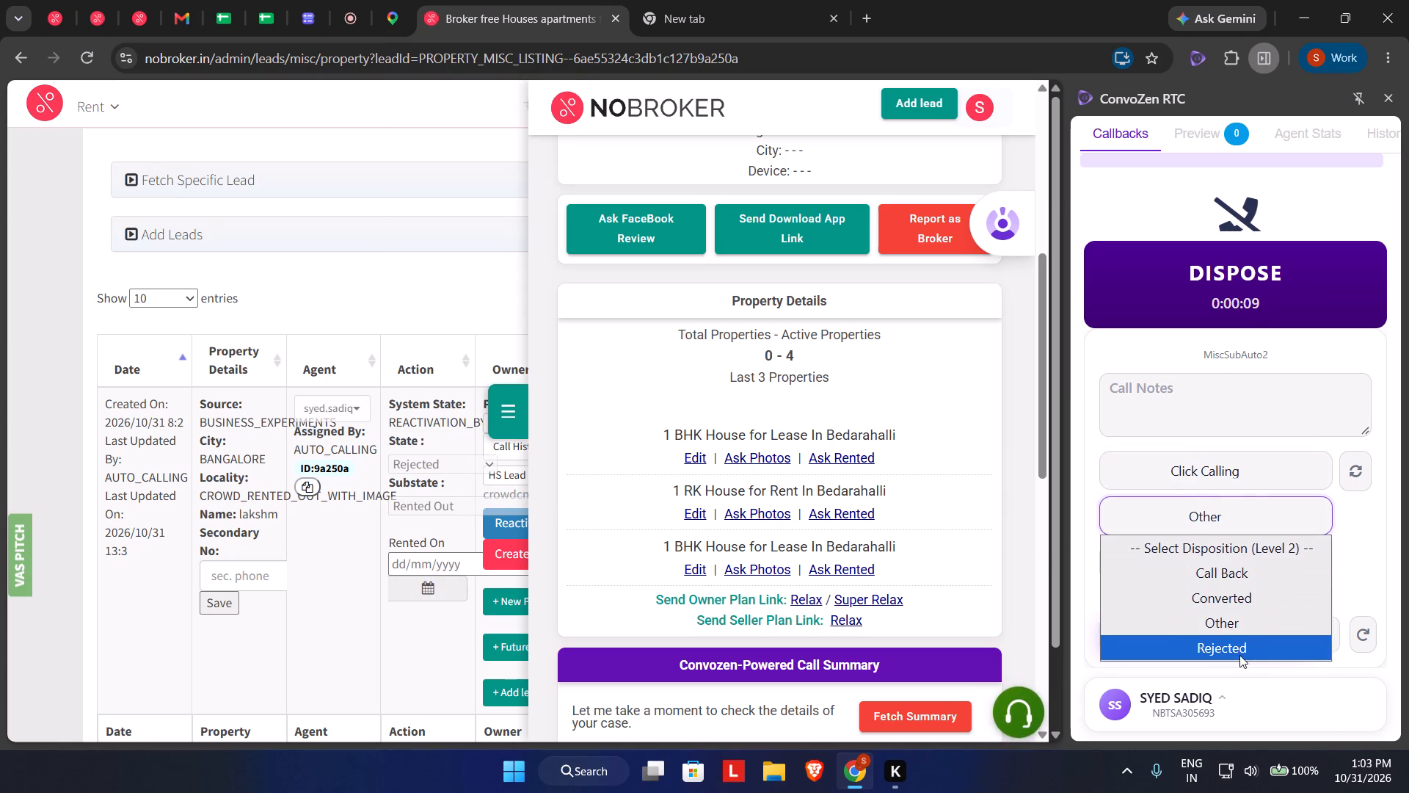
left_click(1250, 560)
left_click(1247, 512)
left_click(1222, 635)
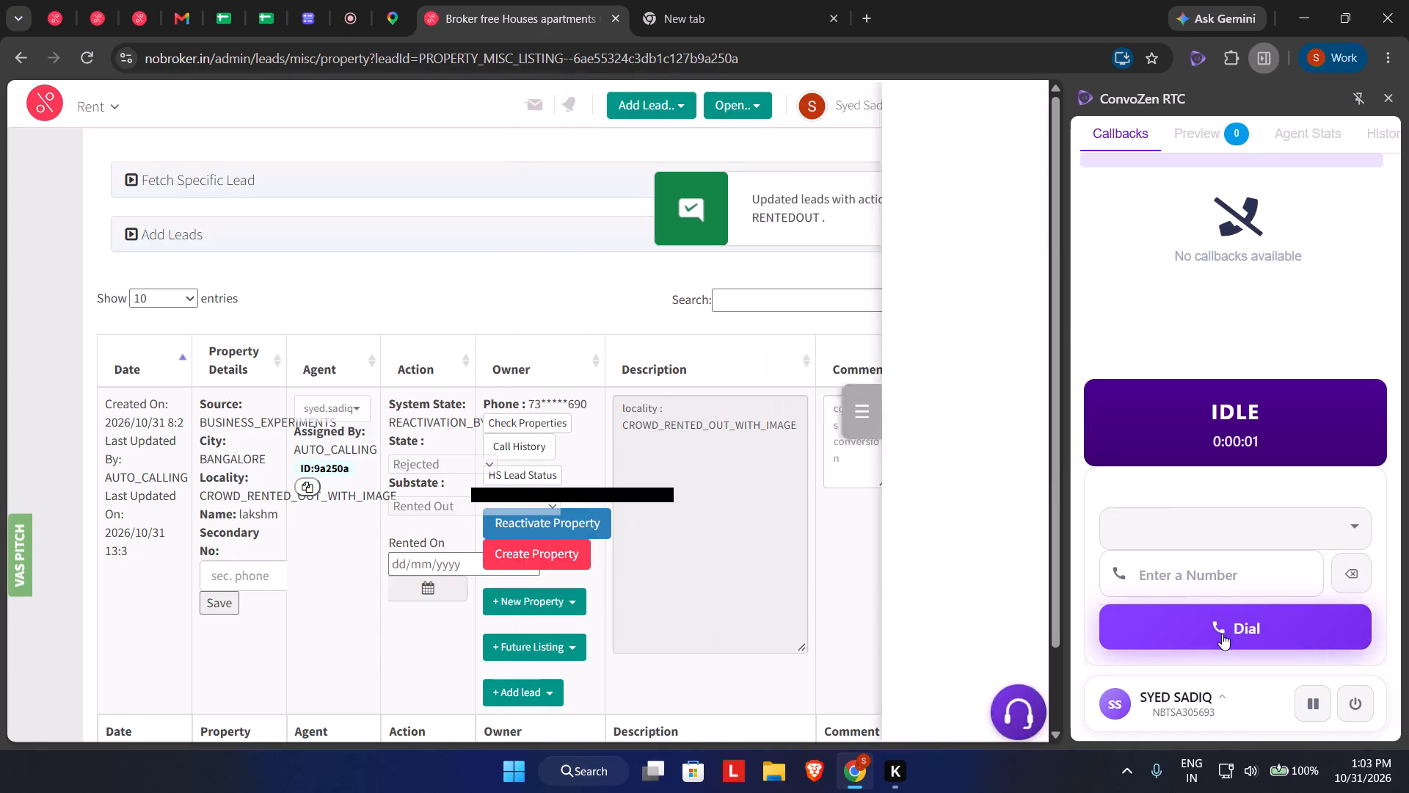
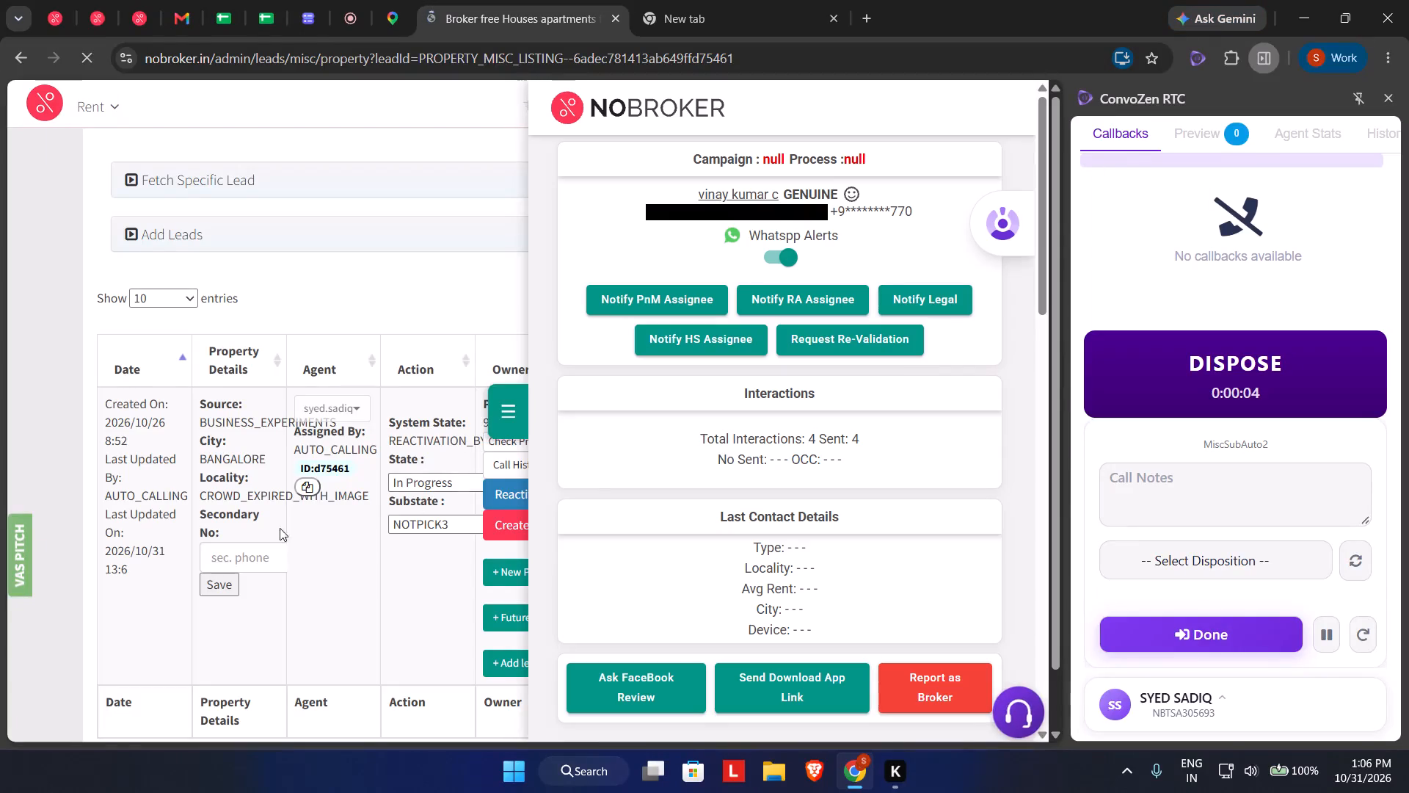
Set the substate of the in-progress Bangalore reactivation lead to NOTPICK4.
left_click(455, 525)
left_click(467, 471)
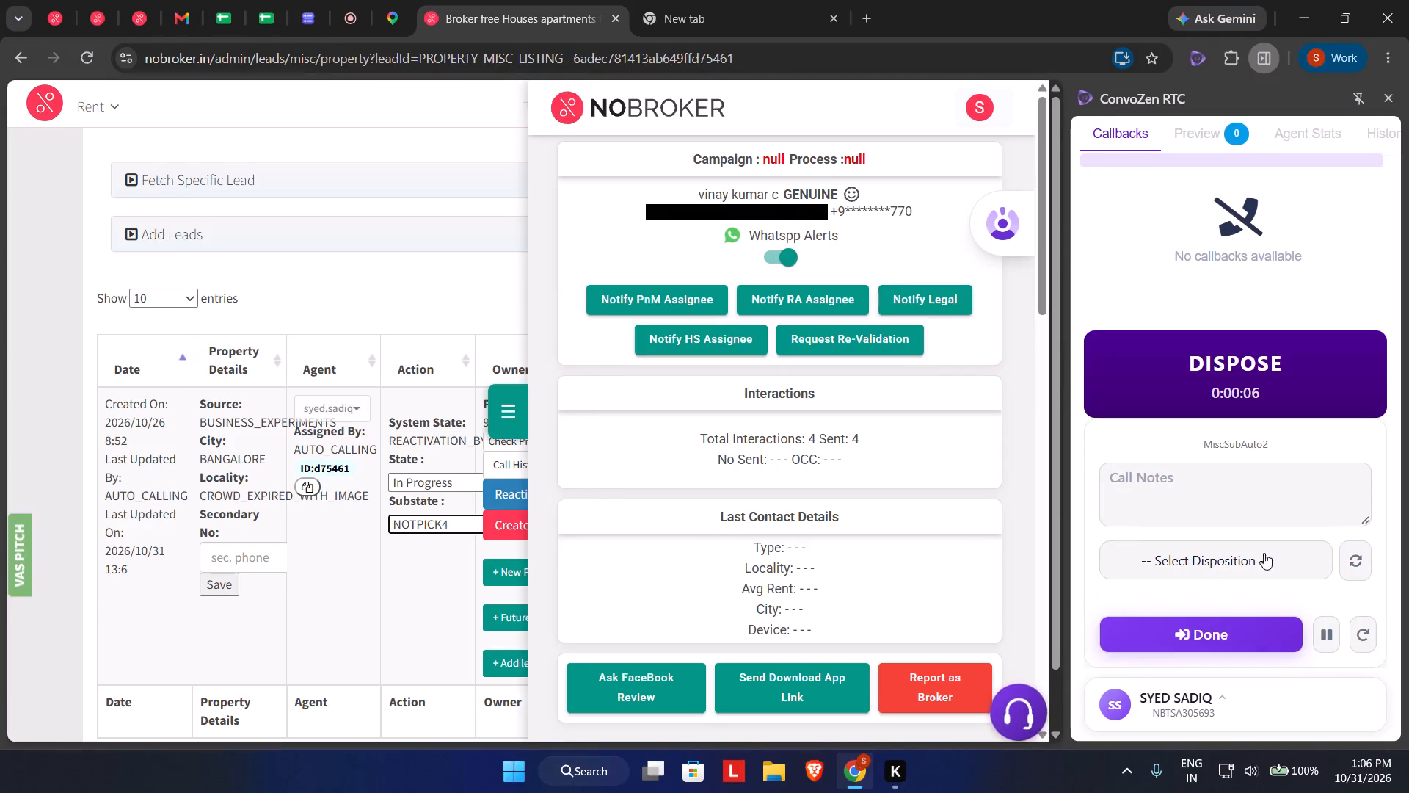
Dispose of the ended call as Click Calling with level 2 Other and level 3 Auto Dispose, and submit the disposition.
left_click(1269, 555)
left_click(1253, 612)
left_click(1231, 555)
left_click(1250, 659)
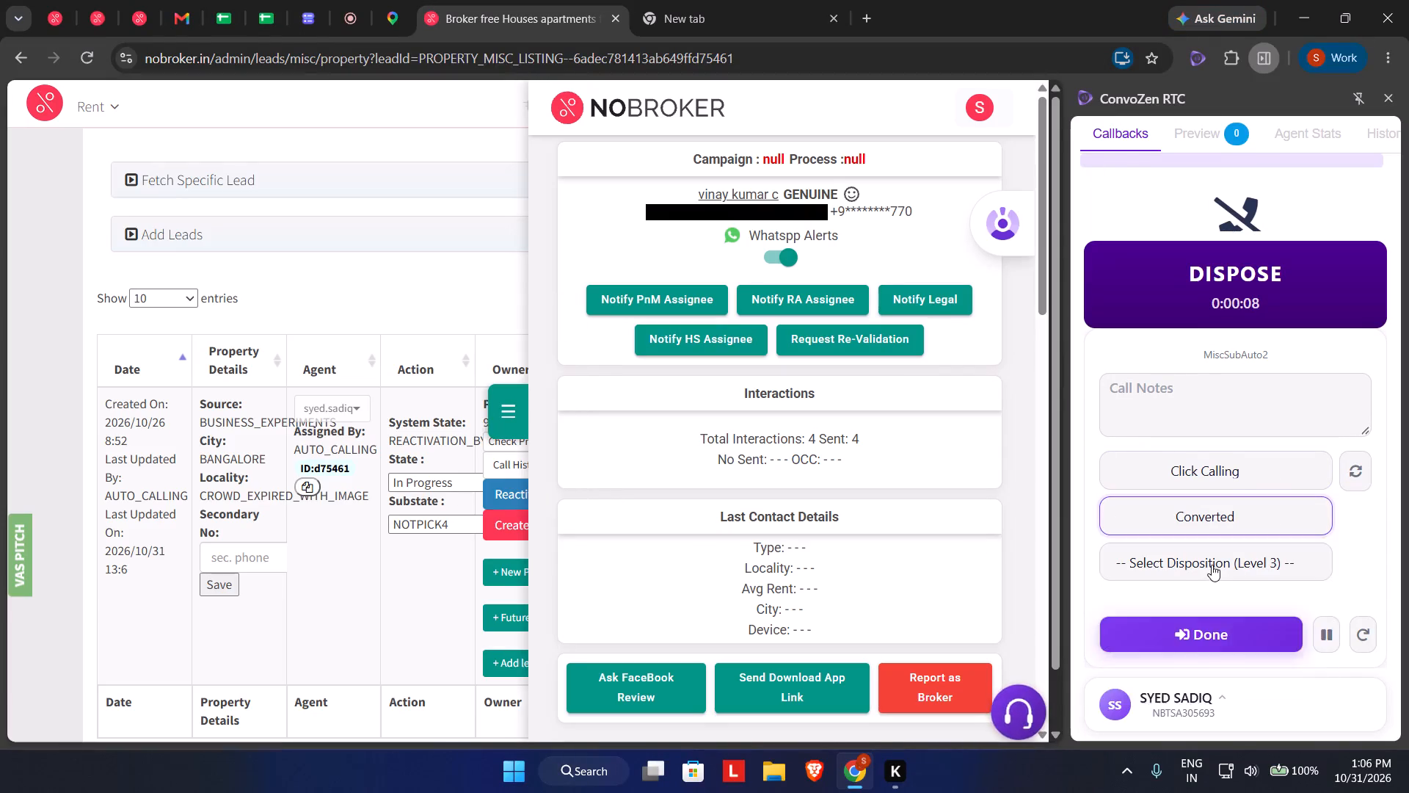
left_click(1212, 565)
left_click(1234, 498)
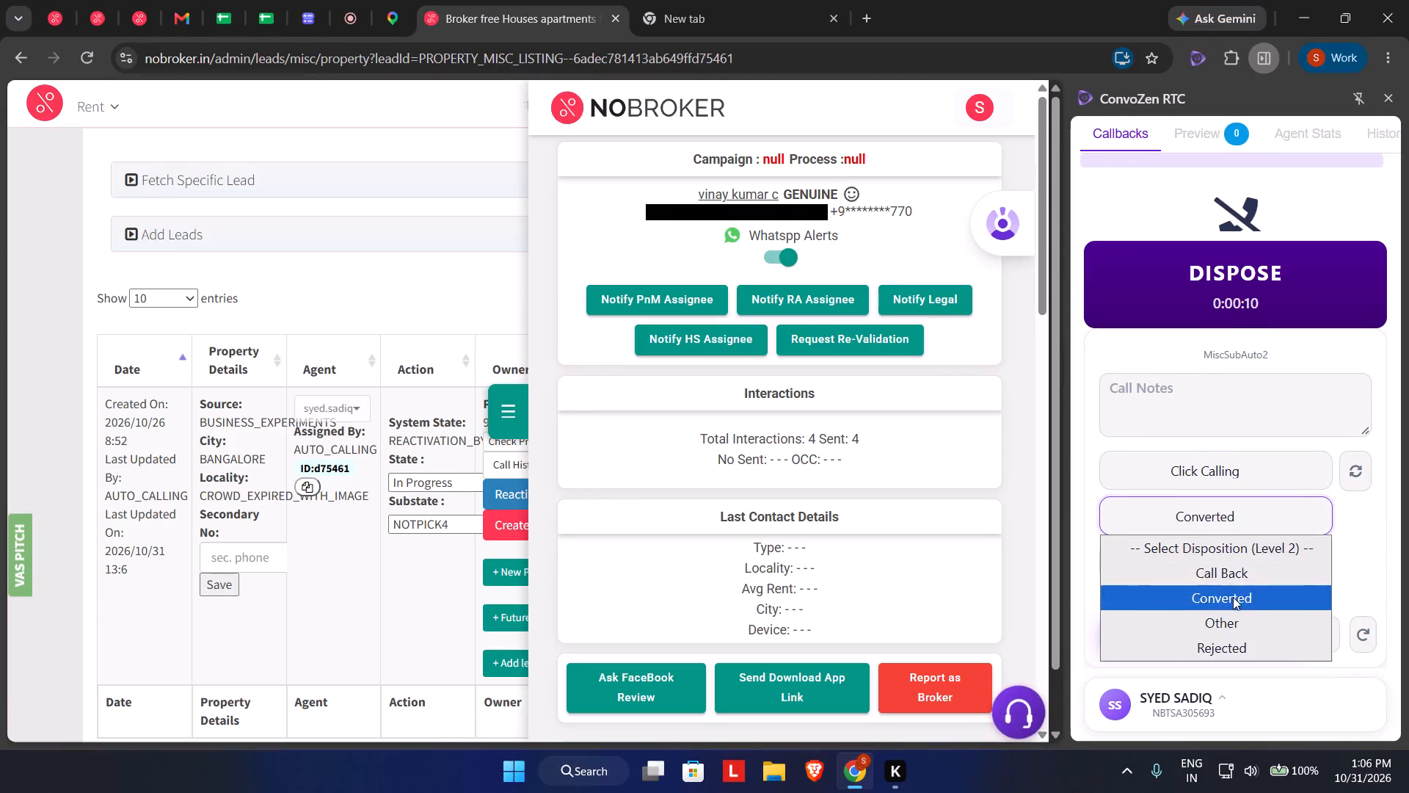
left_click_drag(1239, 616, 1238, 609)
left_click(1234, 543)
left_click(1245, 511)
left_click(1256, 625)
left_click(1248, 550)
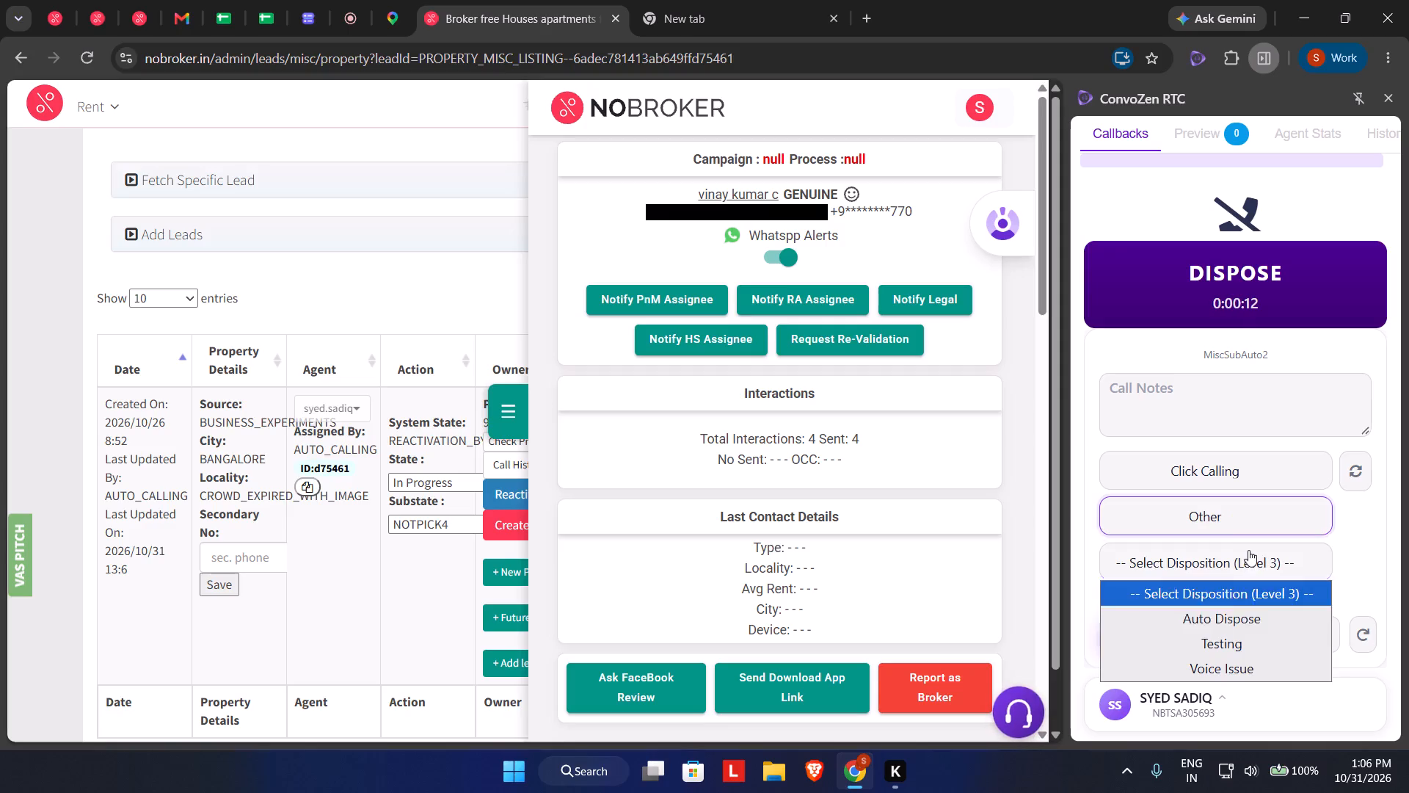
left_click(1243, 617)
left_click(1243, 627)
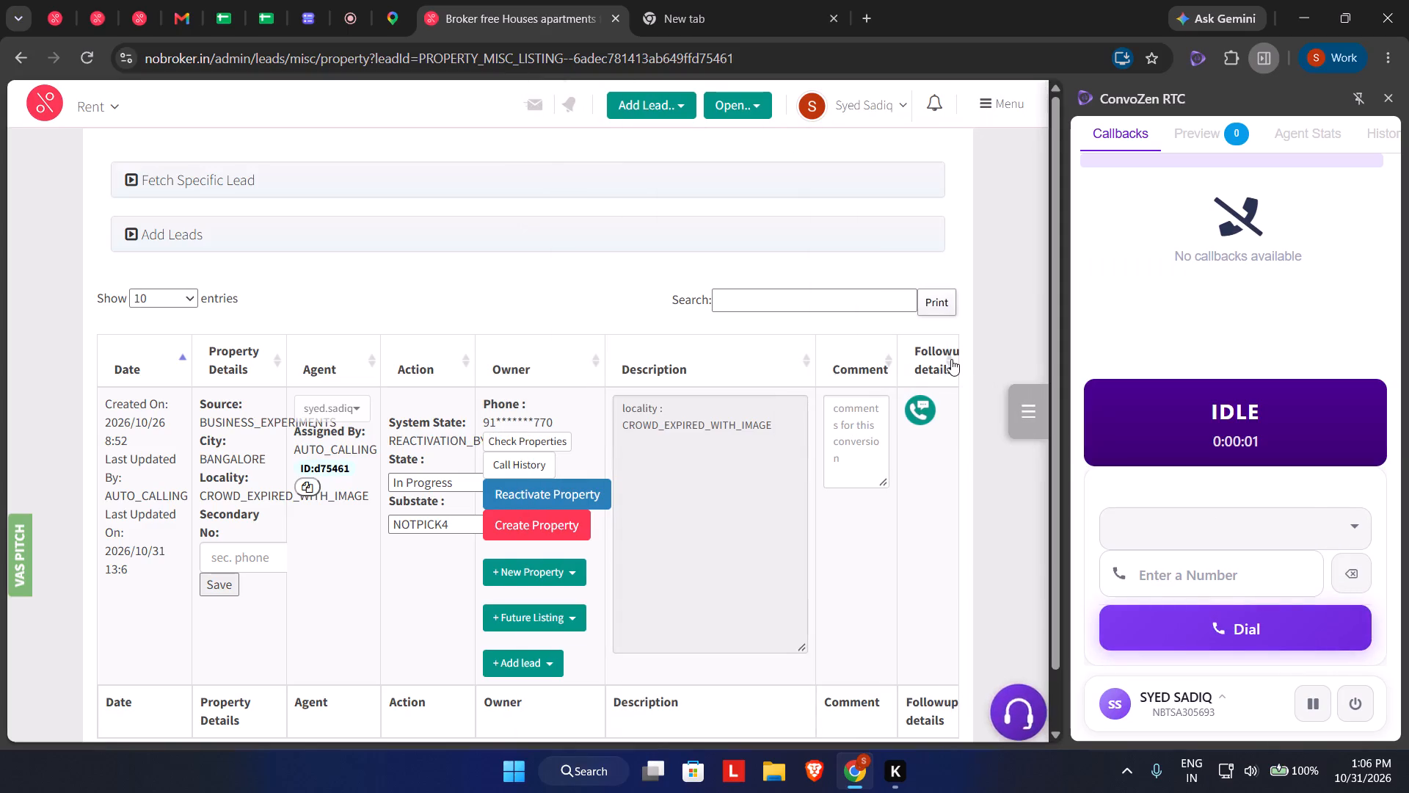
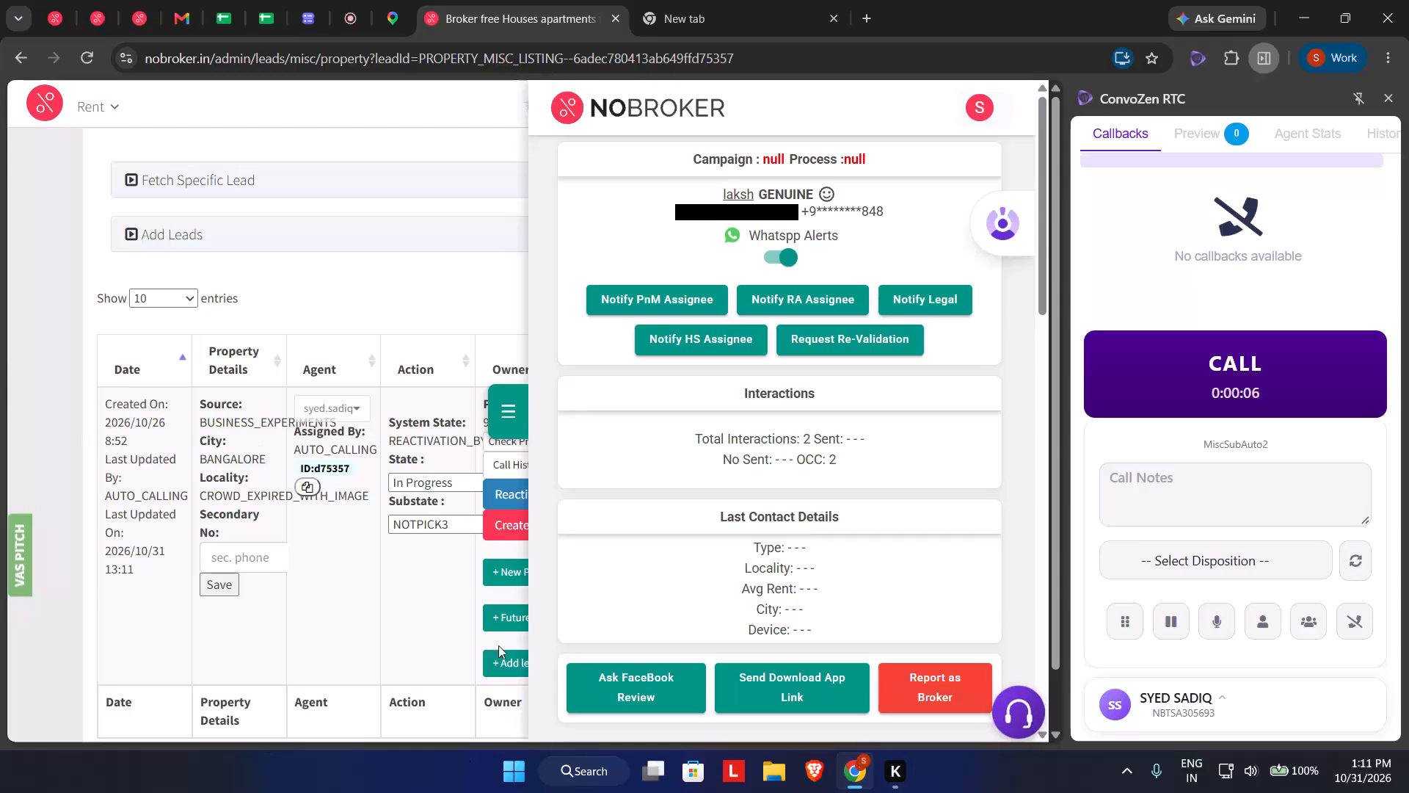
left_click(396, 524)
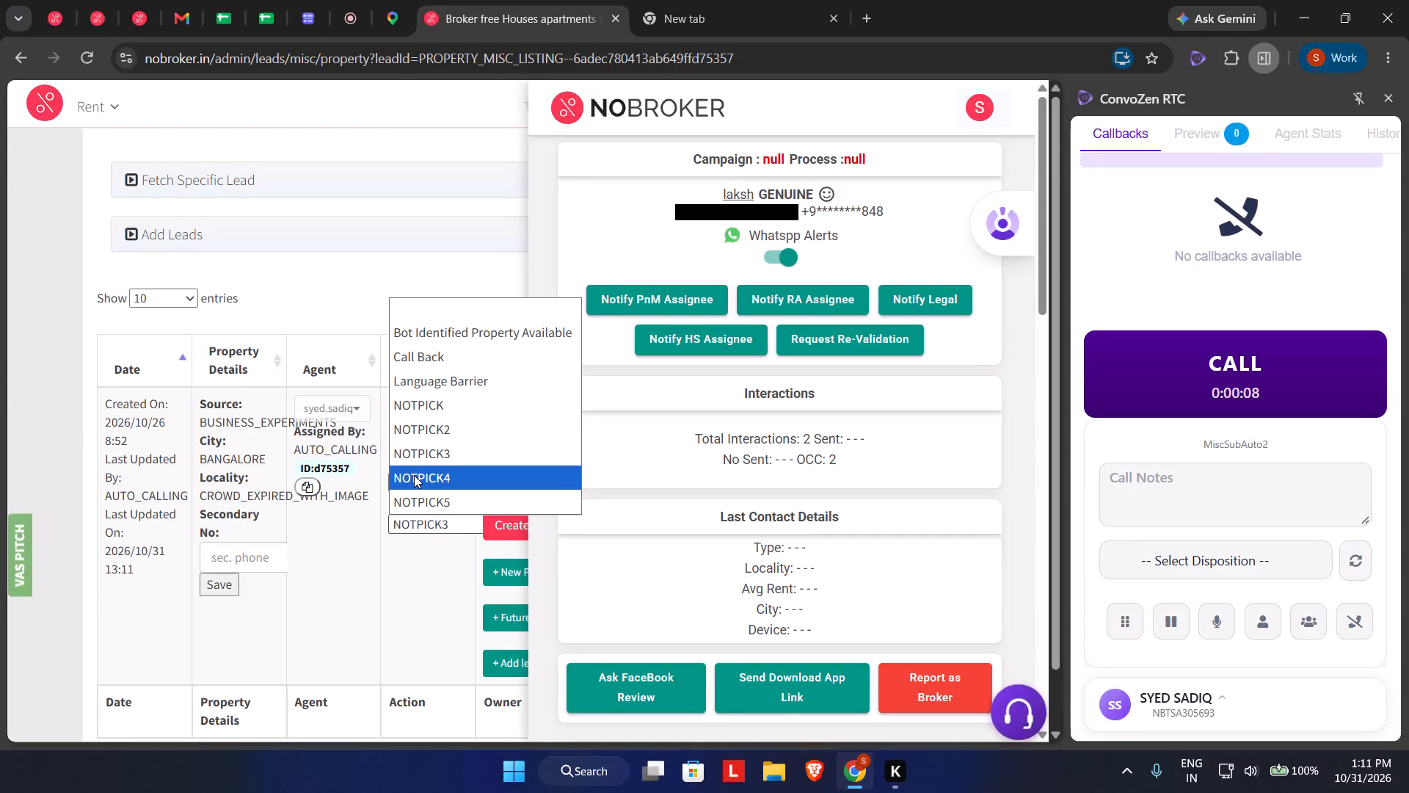
left_click(414, 475)
Dispose of the call as Outbound with level 2 Not Picked and level 3 Voice Mail, end the call, and submit the disposition.
left_click(1168, 529)
left_click(1193, 579)
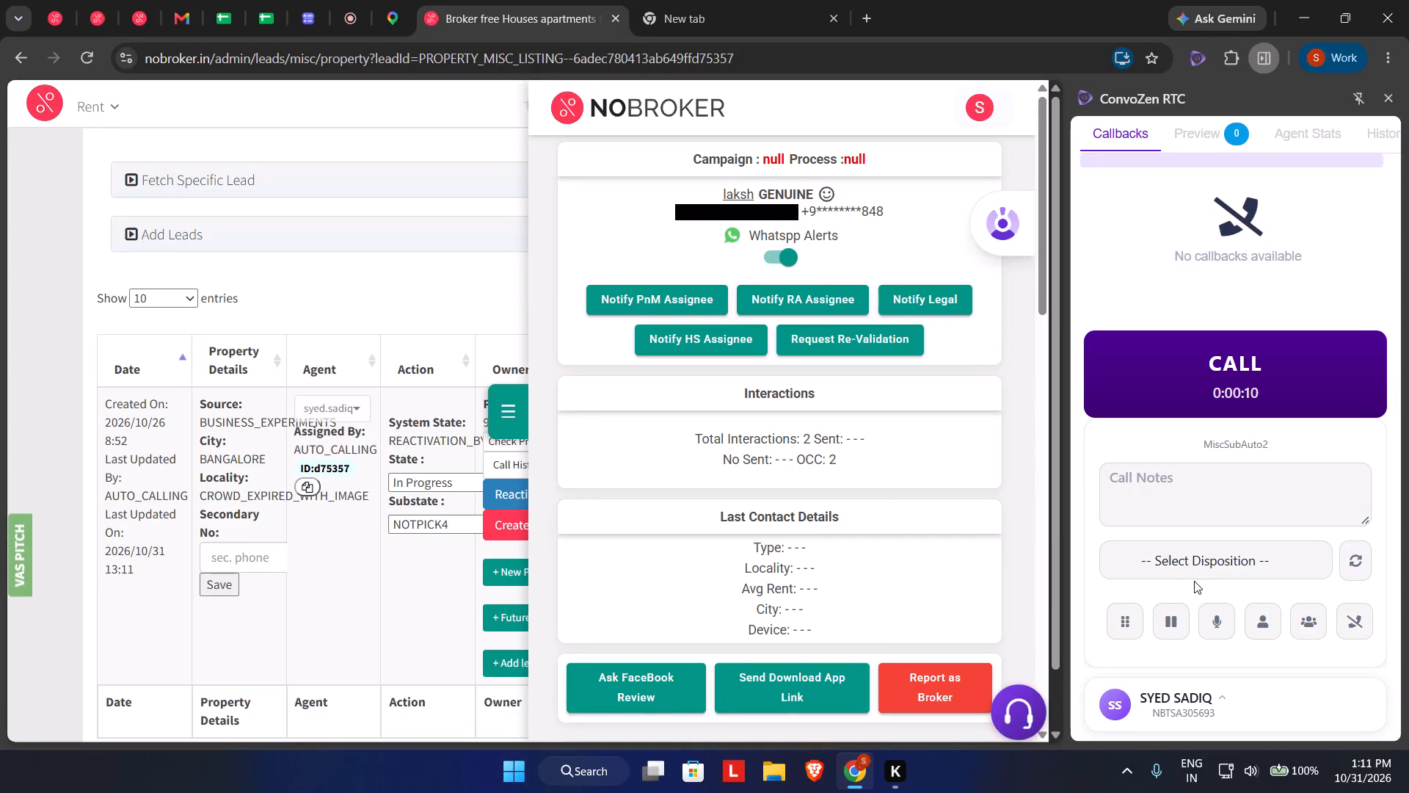
left_click(1199, 568)
left_click(1203, 630)
left_click(1212, 559)
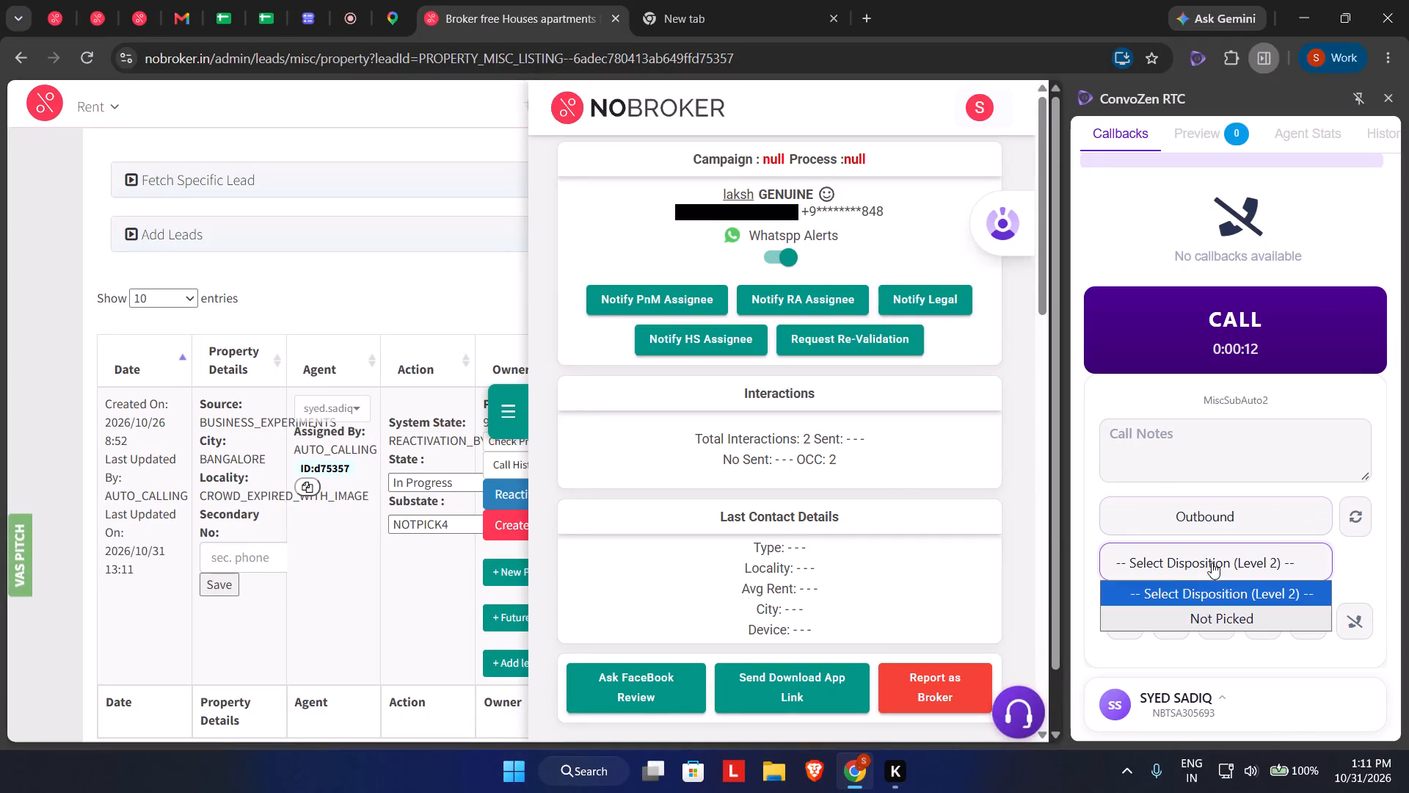
left_click(1215, 611)
left_click(1215, 560)
left_click(1234, 689)
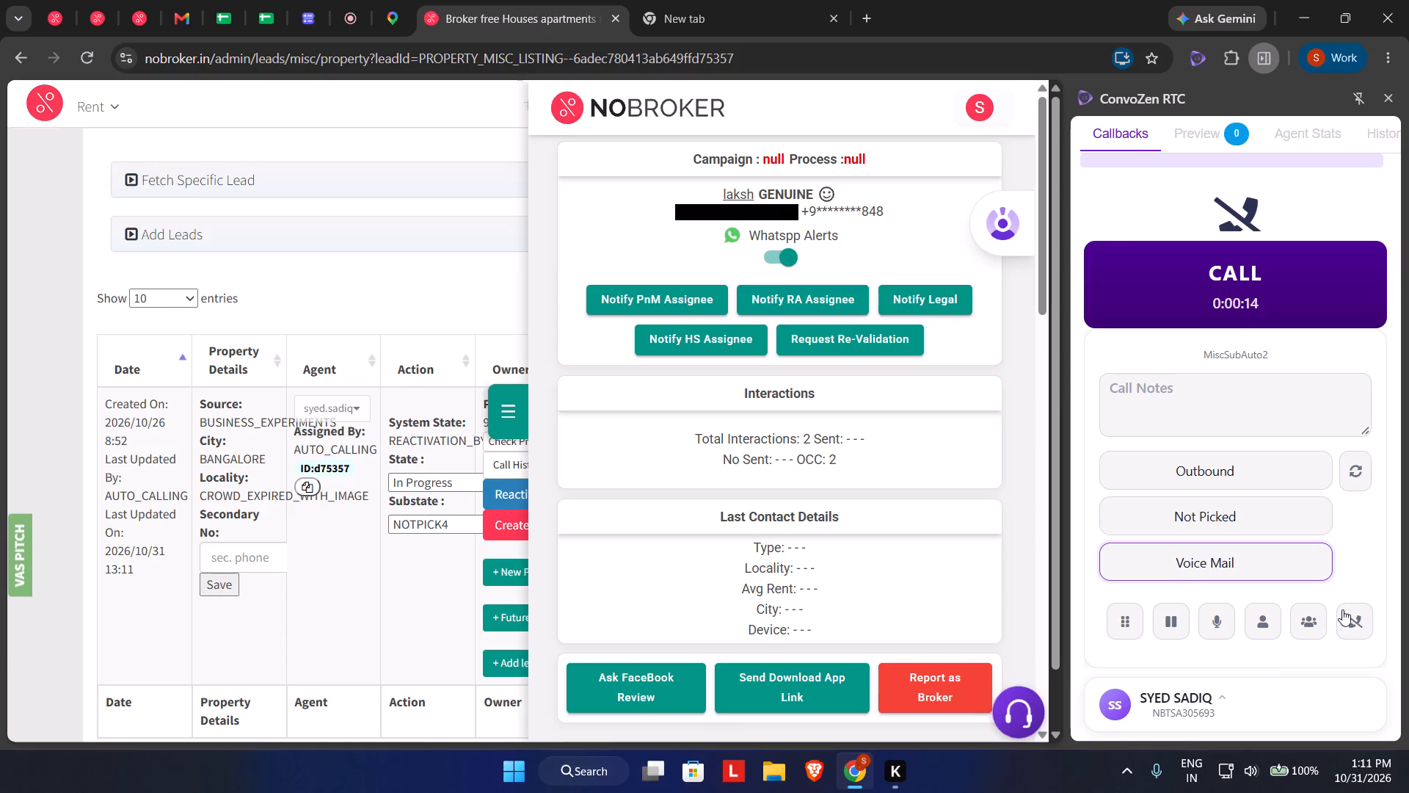
left_click(1343, 626)
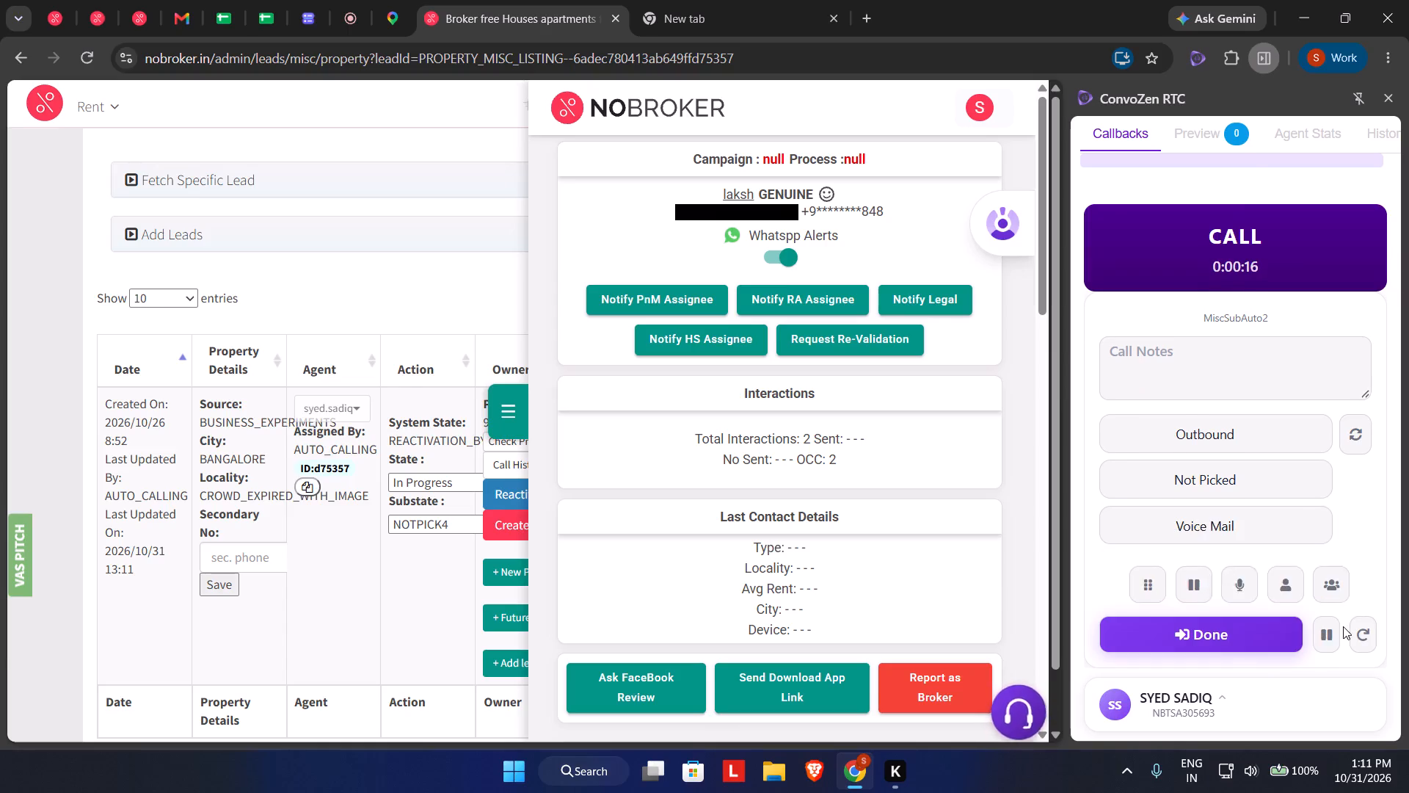
left_click(1234, 637)
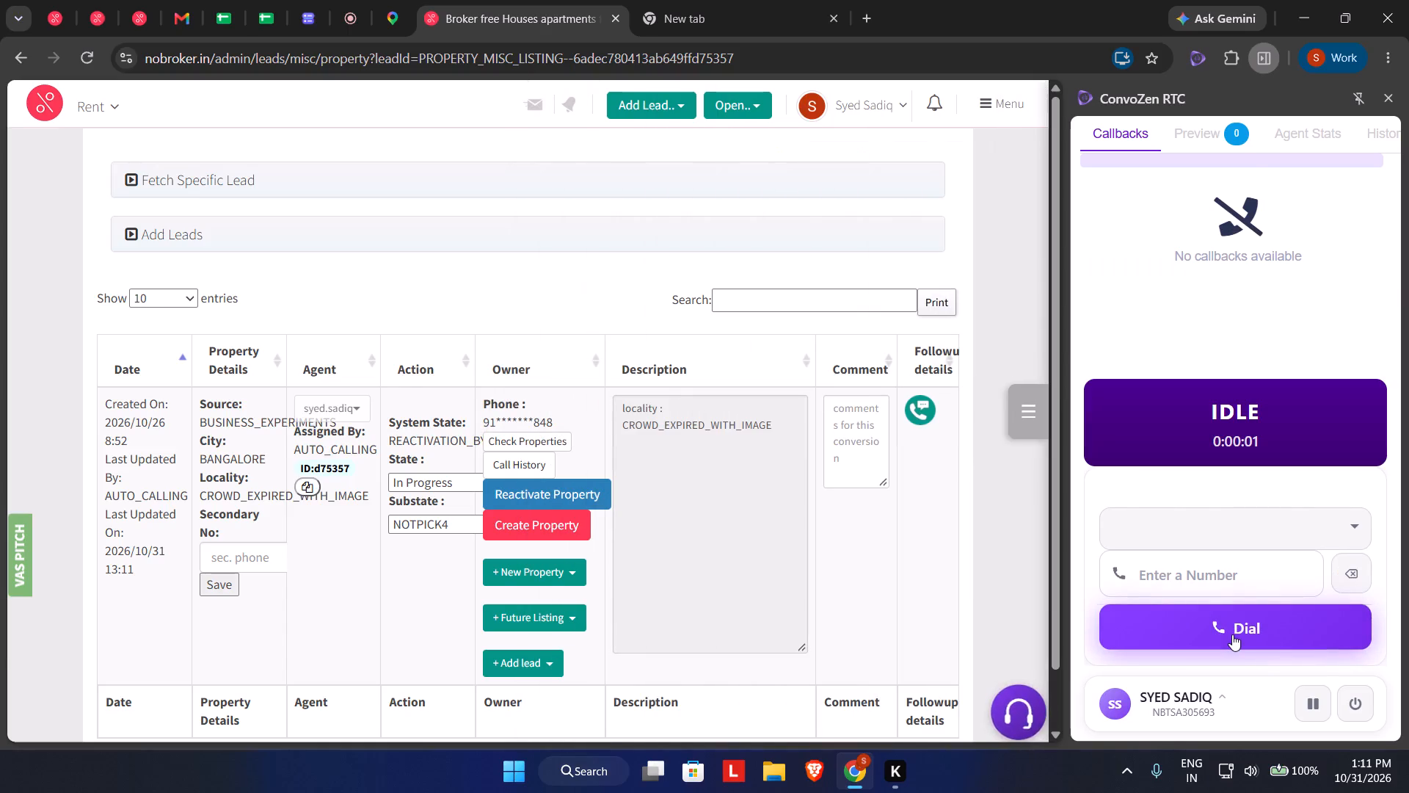
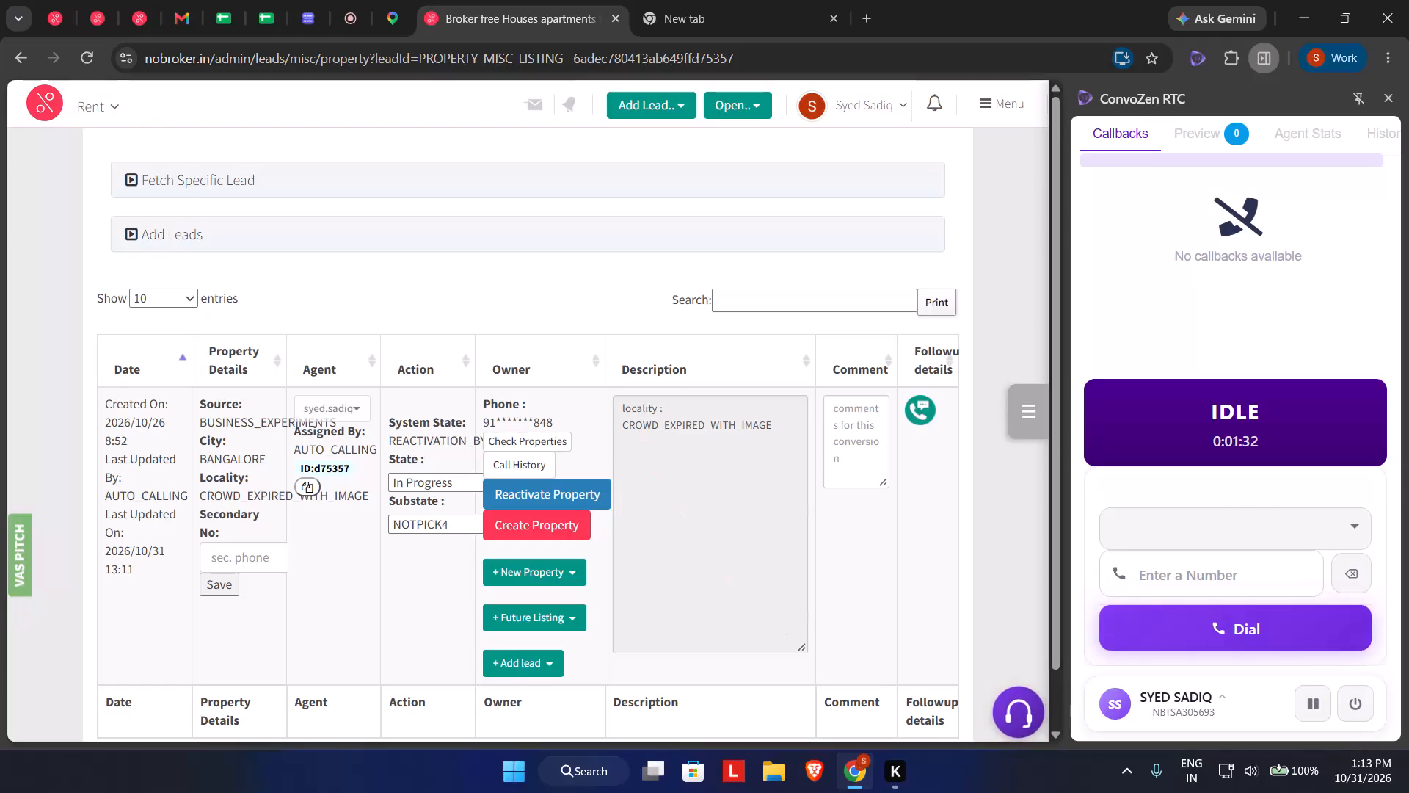
left_click(59, 4)
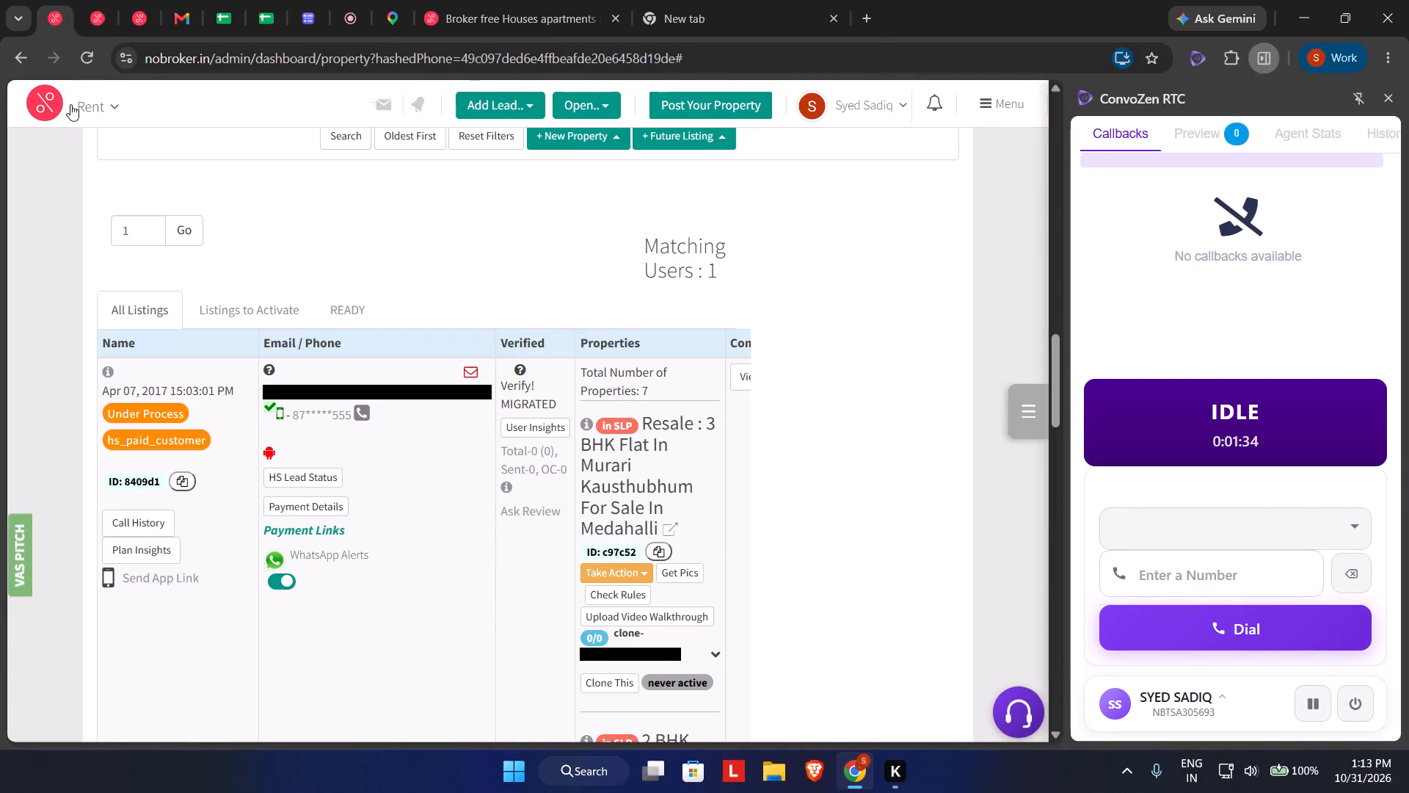
left_click(89, 57)
scroll(236, 321, "down", 4)
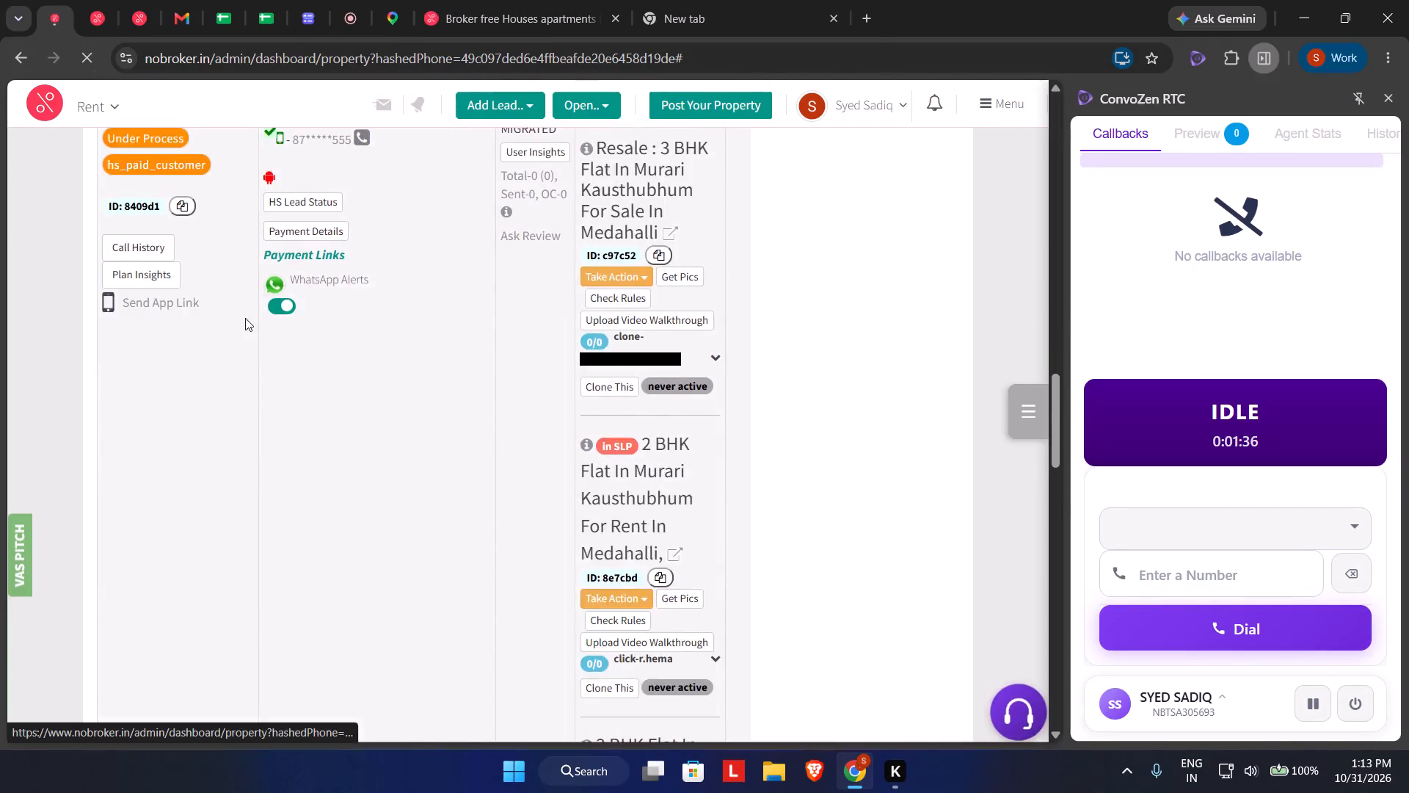
scroll(245, 318, "down", 9)
scroll(252, 315, "up", 5)
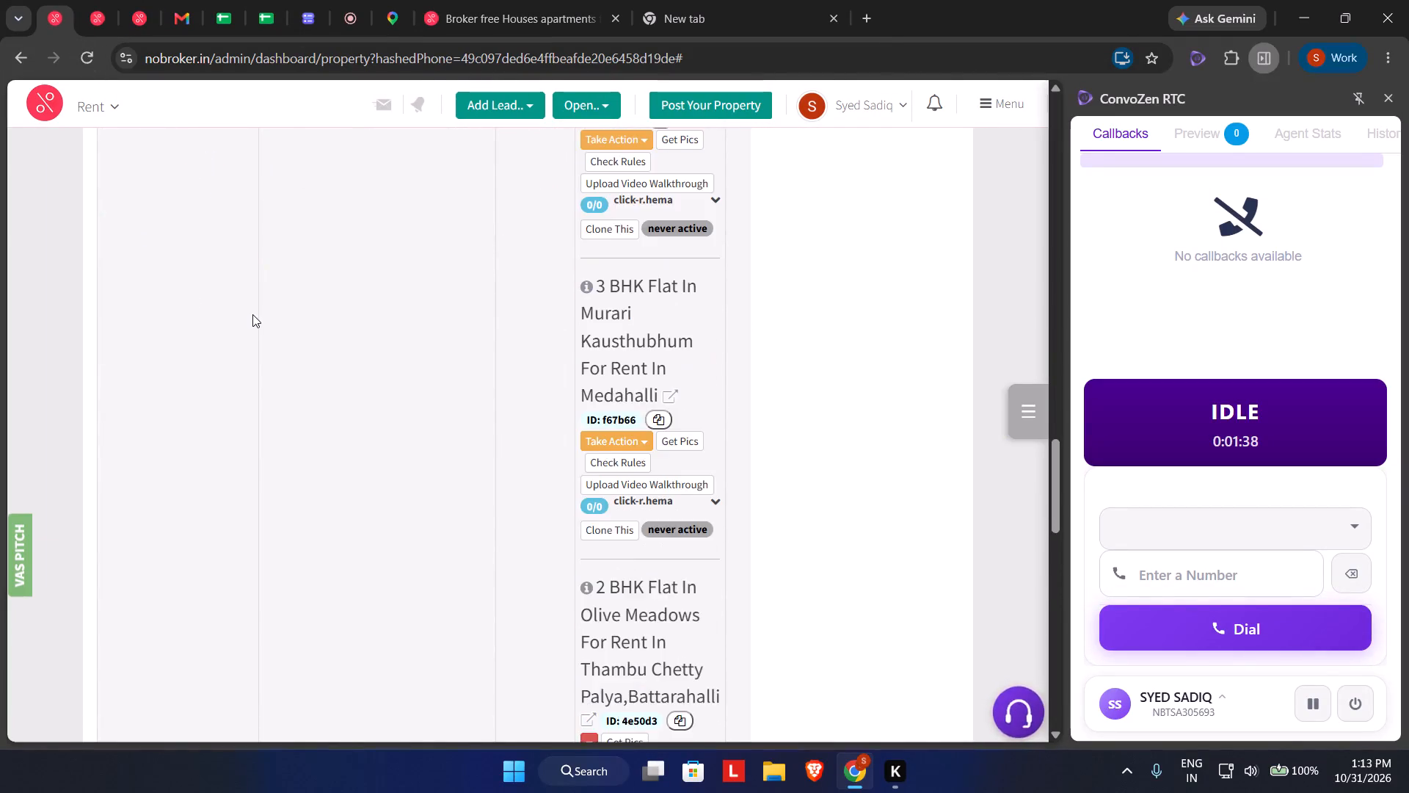
scroll(254, 314, "up", 3)
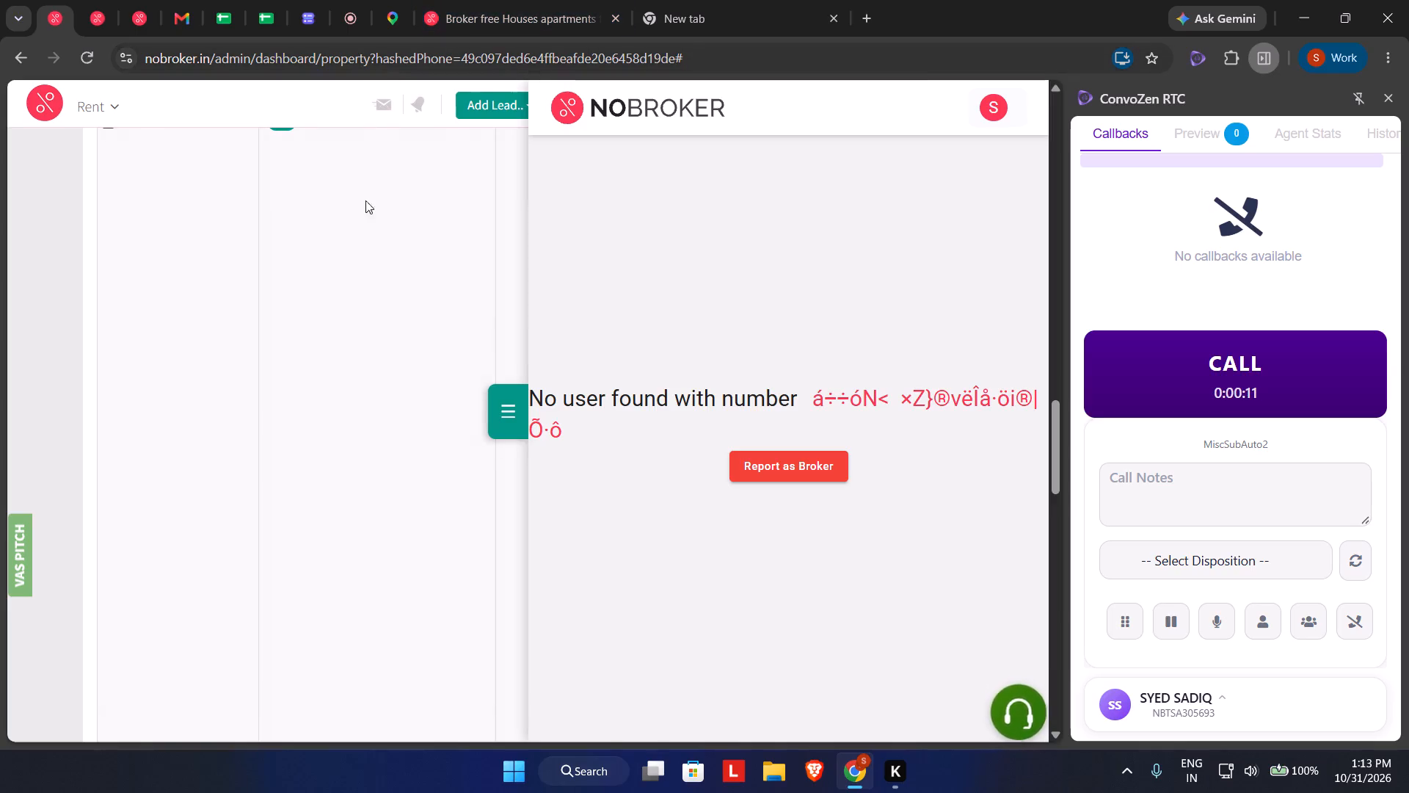
scroll(327, 382, "up", 20)
scroll(327, 382, "up", 2)
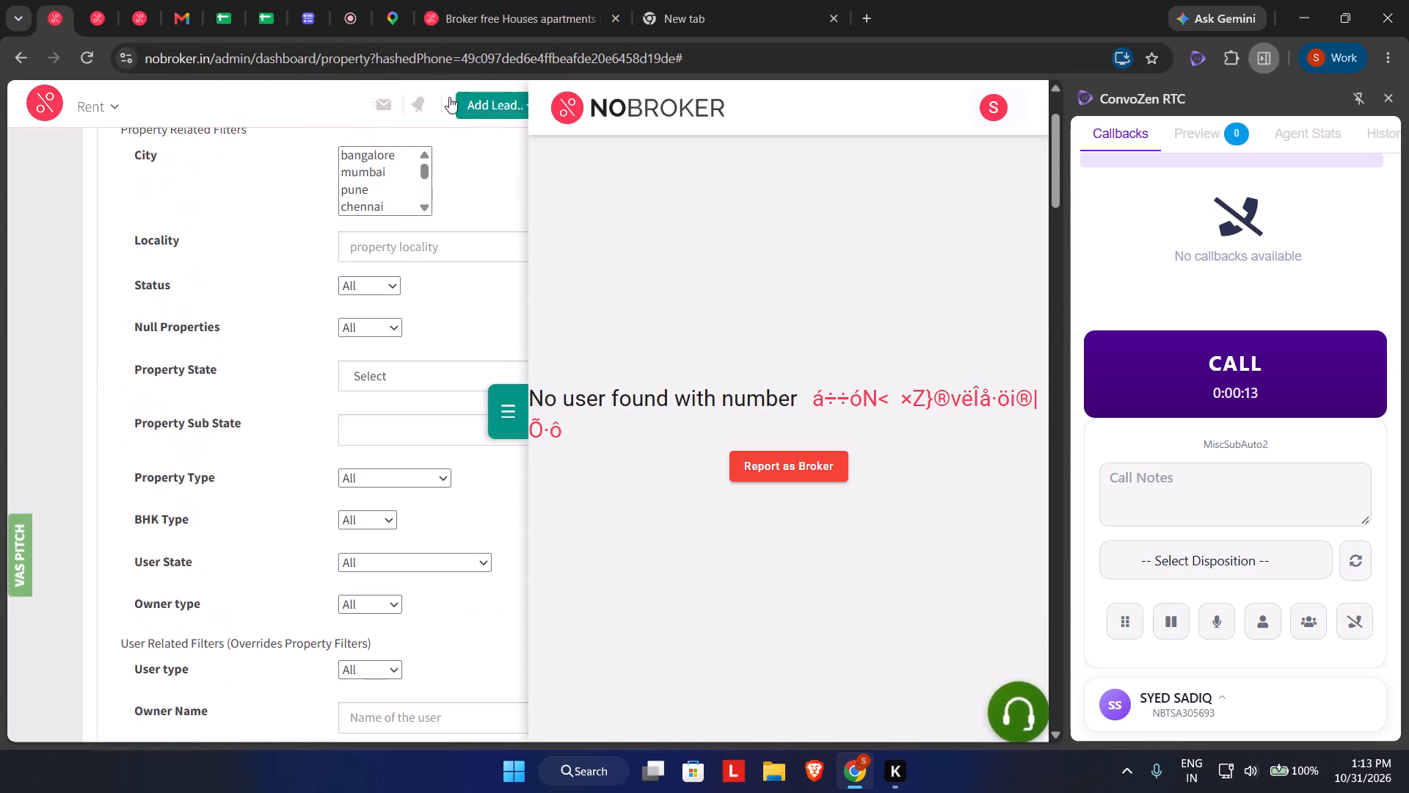
left_click(553, 0)
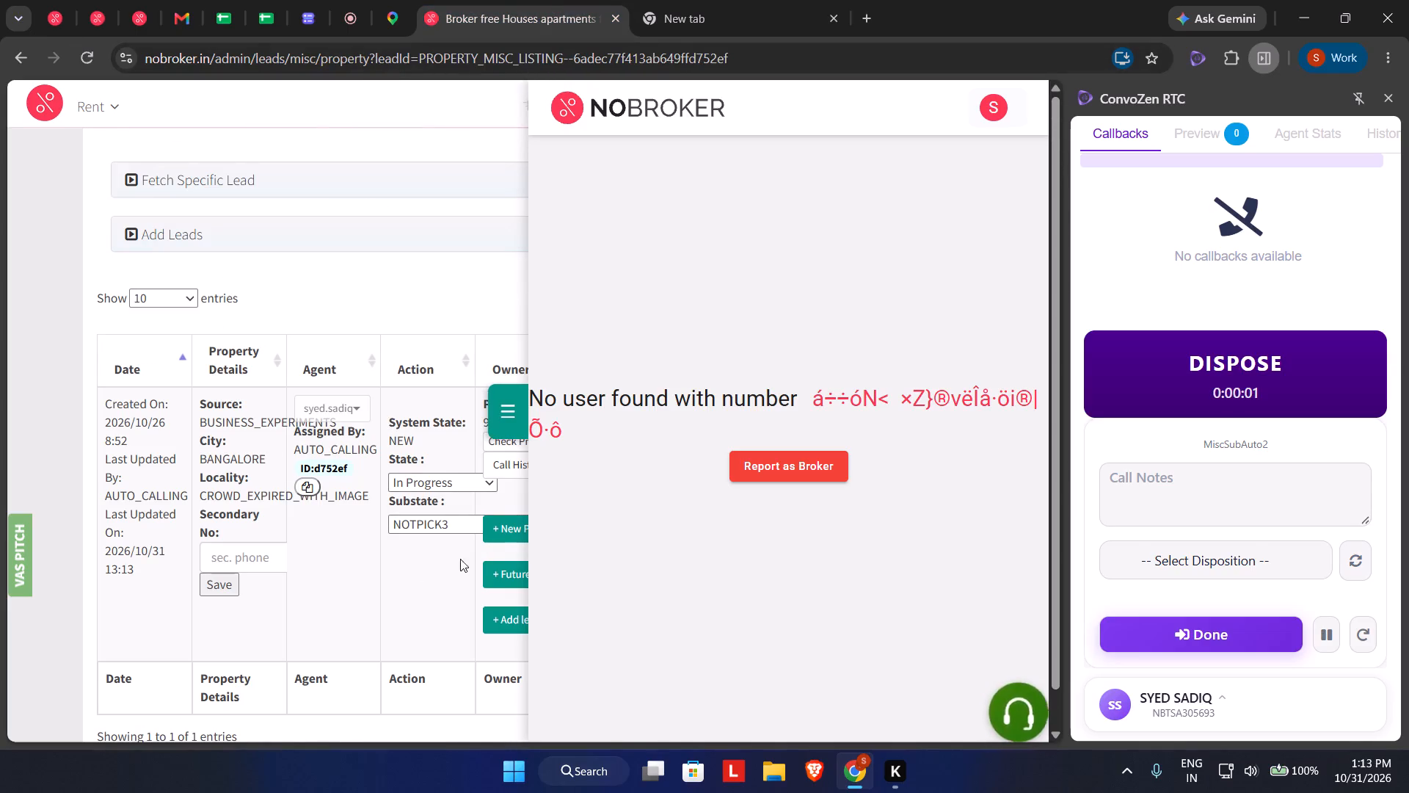
left_click(440, 528)
left_click(437, 476)
Dispose of the ended call through all three disposition levels, choosing Busy or Disconnected for level 3, and submit the disposition.
left_click(1206, 538)
left_click_drag(1200, 551, 1204, 568)
left_click(1219, 609)
left_click(1224, 546)
left_click(1230, 618)
left_click(1242, 551)
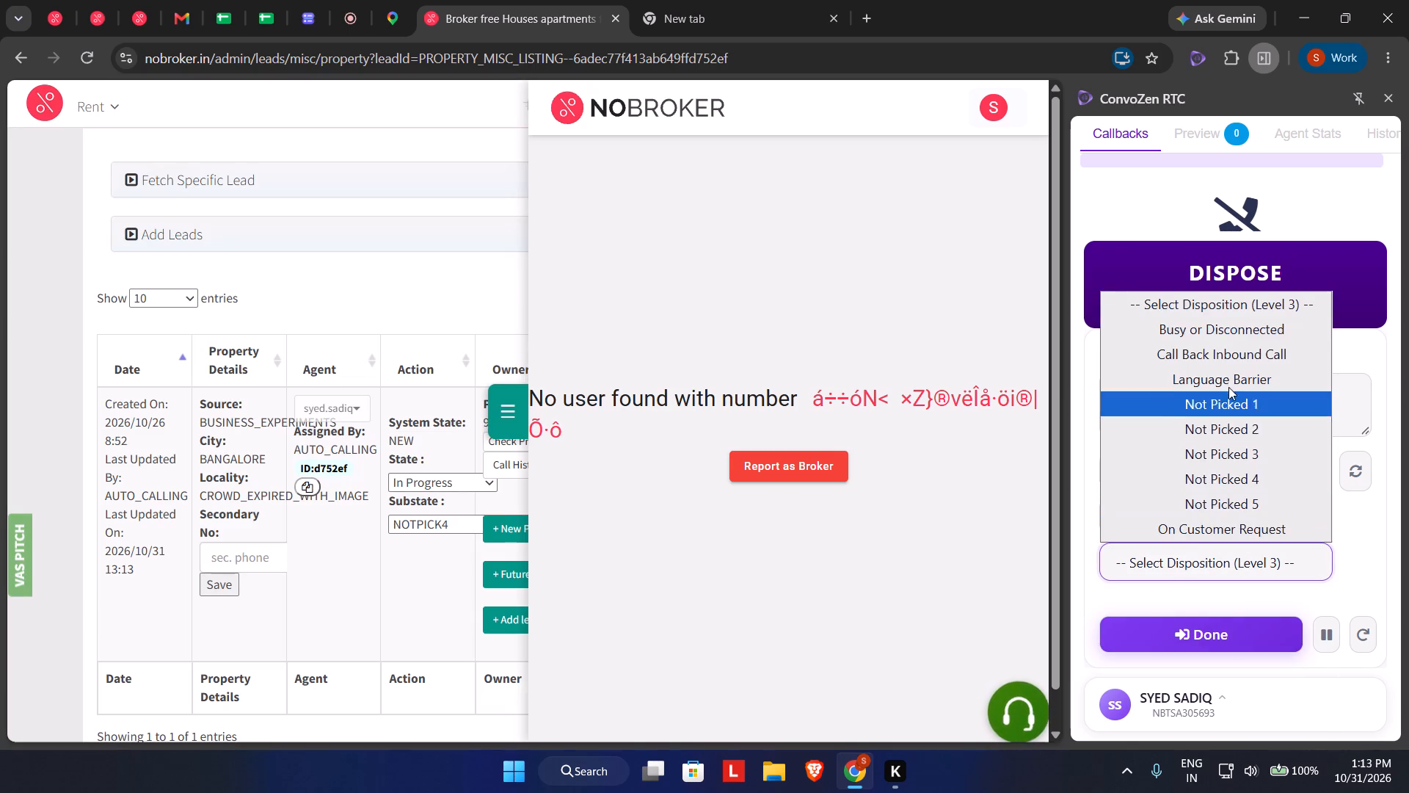
left_click(1228, 317)
left_click(1190, 633)
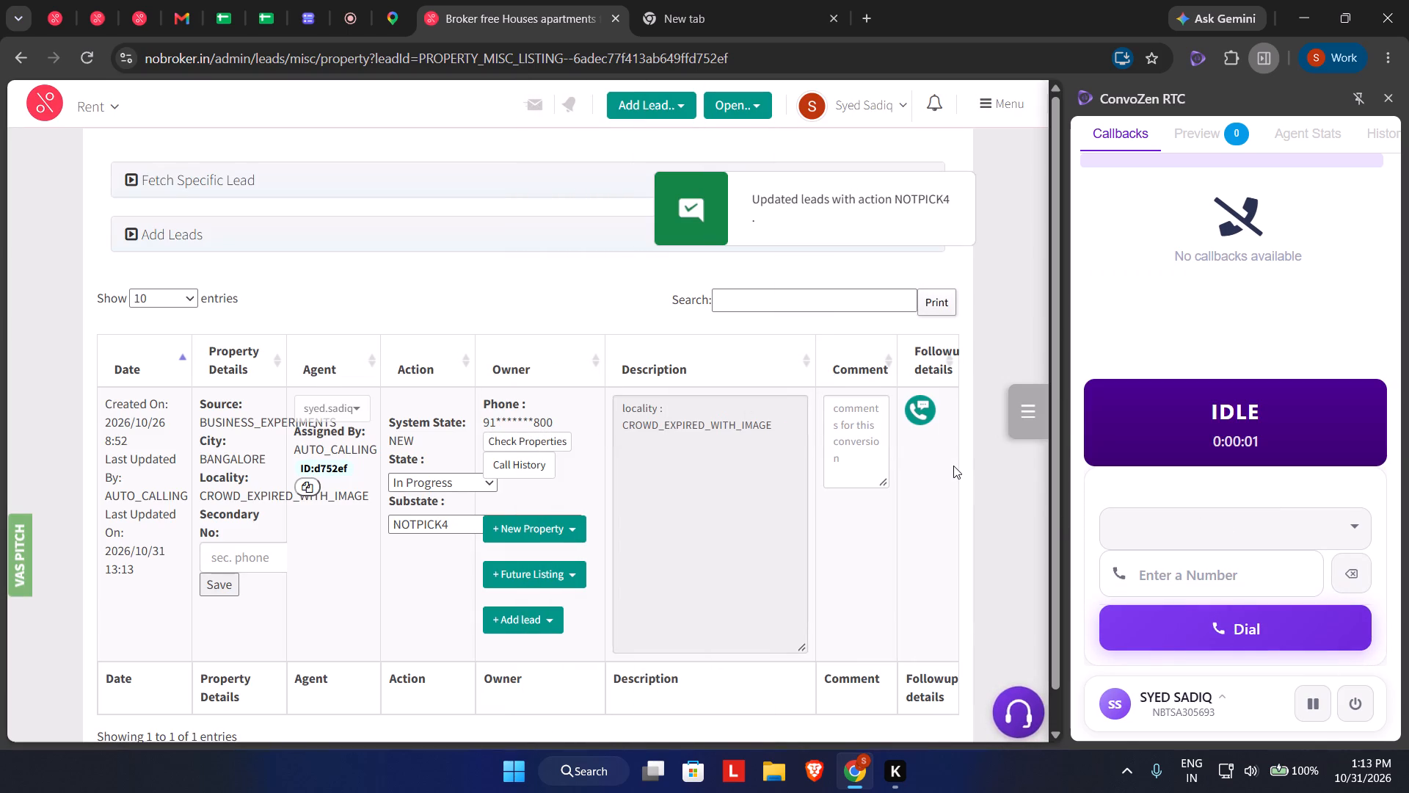
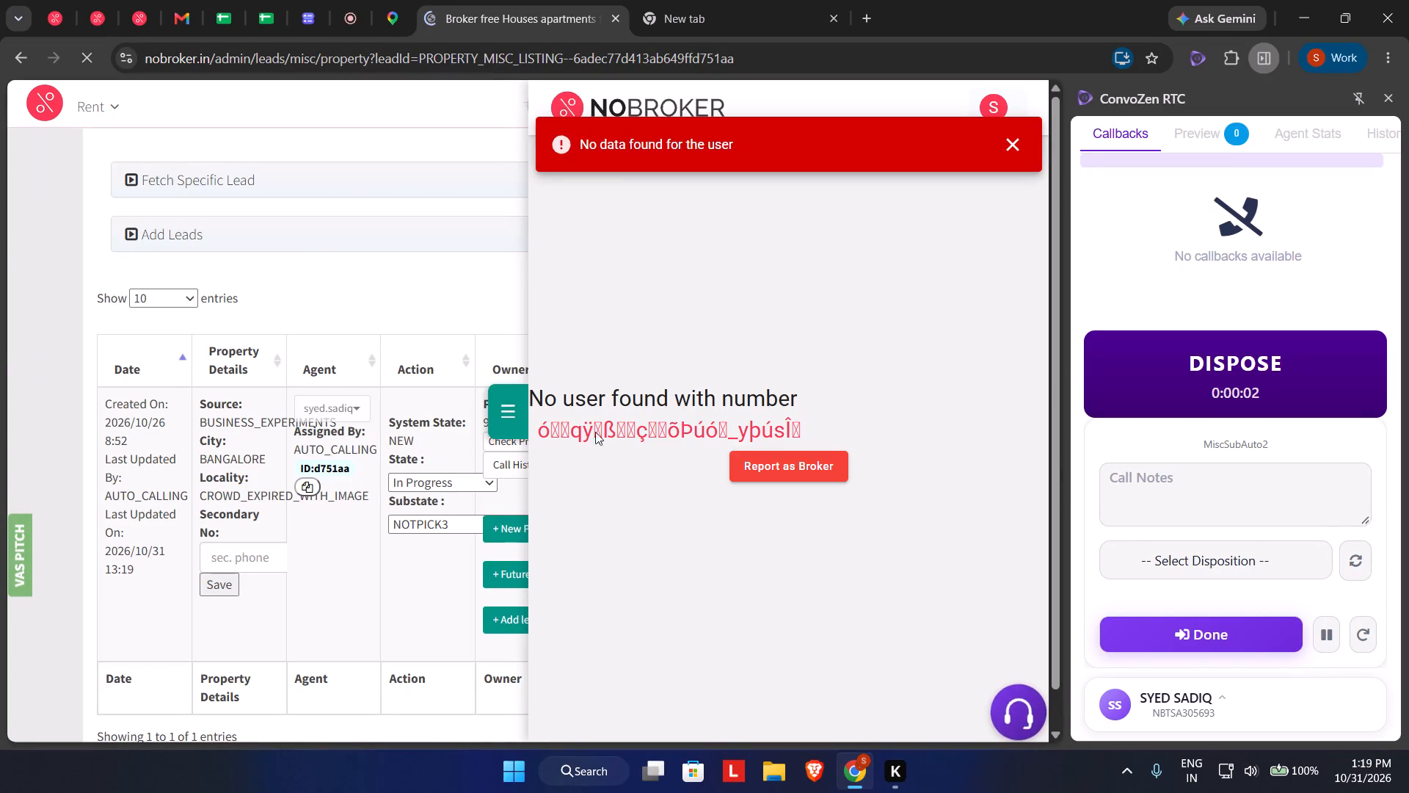
left_click(419, 522)
left_click(425, 482)
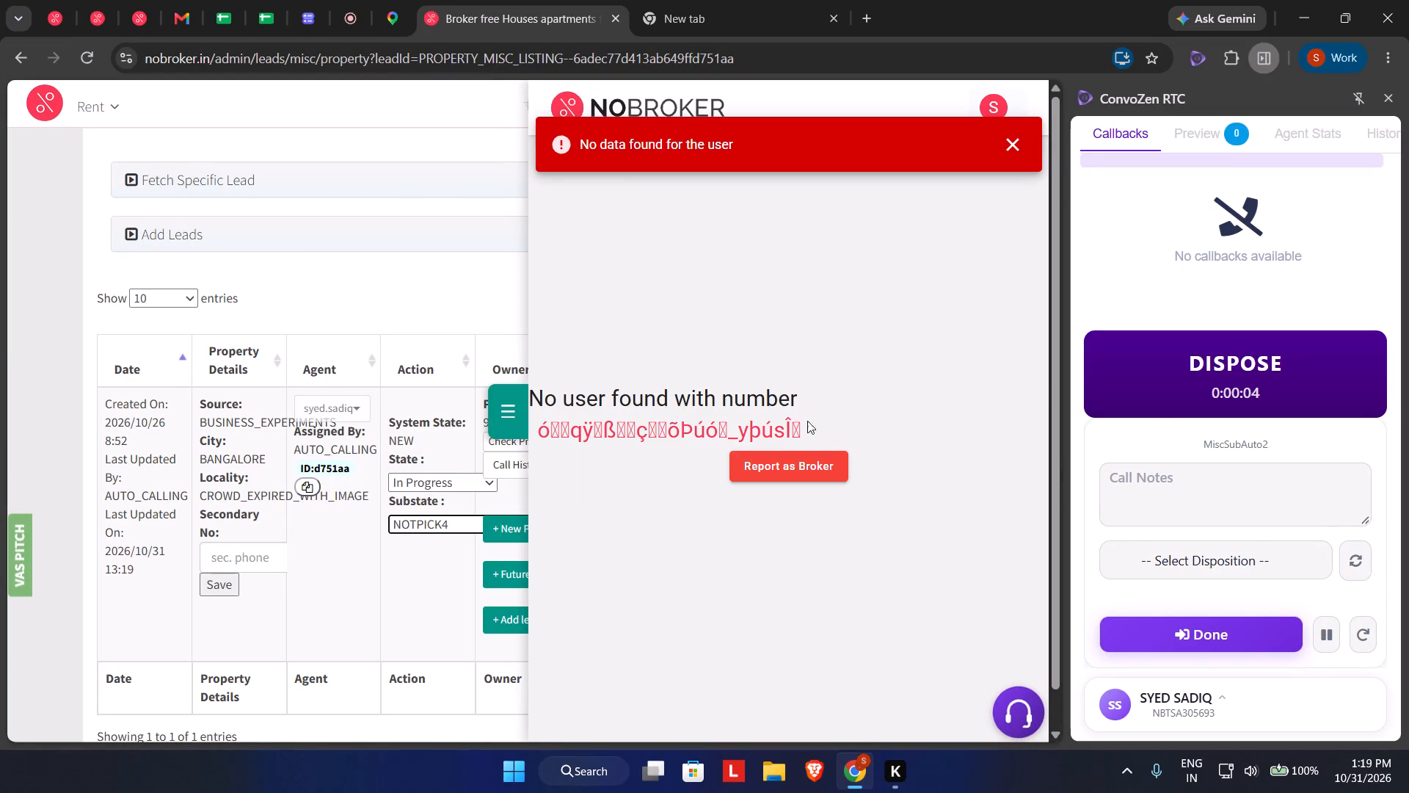
Dispose of the ended call as Click Calling with Other for level 2, choose a level 3 disposition, and submit it.
left_click(1259, 540)
double_click(1235, 630)
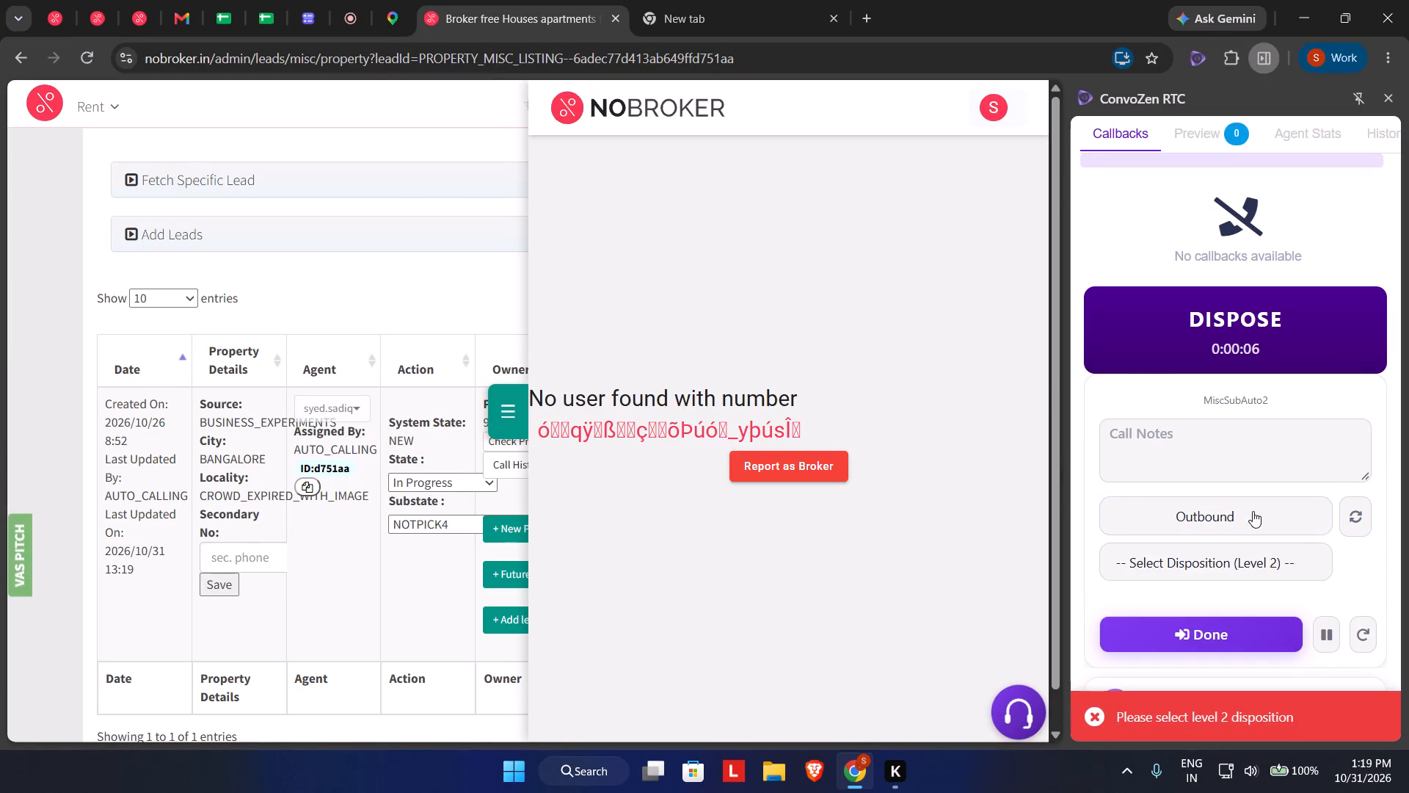
left_click(1253, 511)
left_click(1253, 569)
left_click(1251, 556)
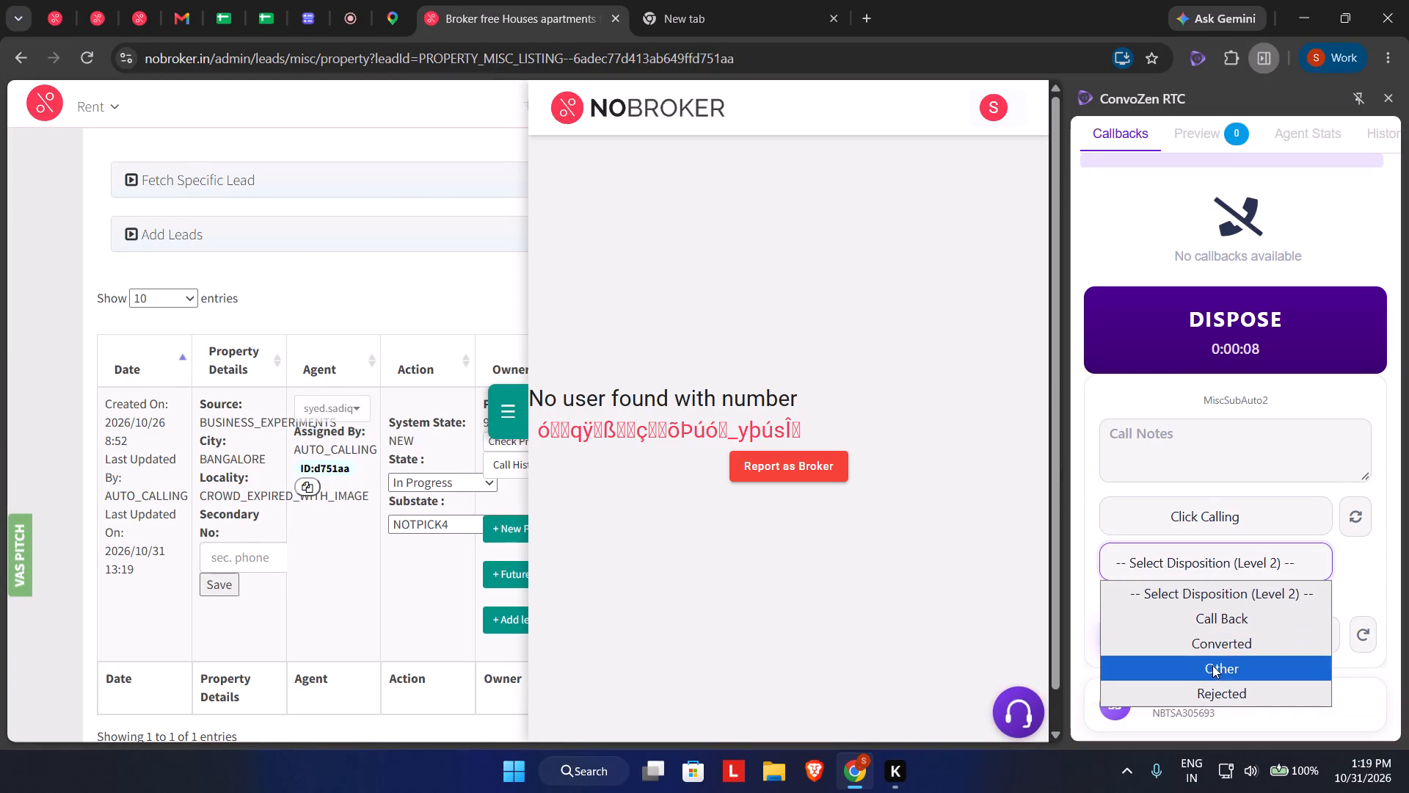
left_click(1211, 663)
left_click(1206, 575)
left_click(1219, 610)
left_click(1221, 630)
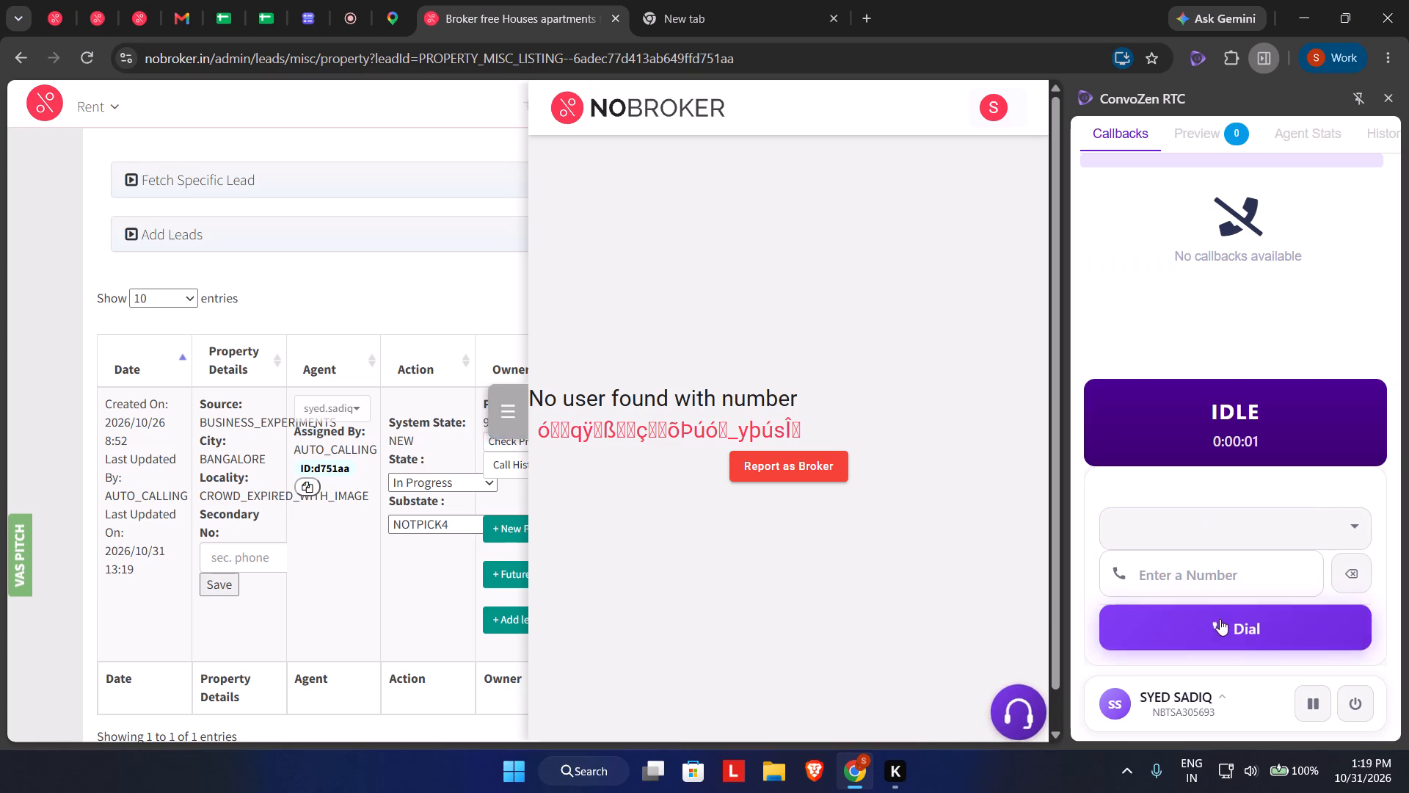
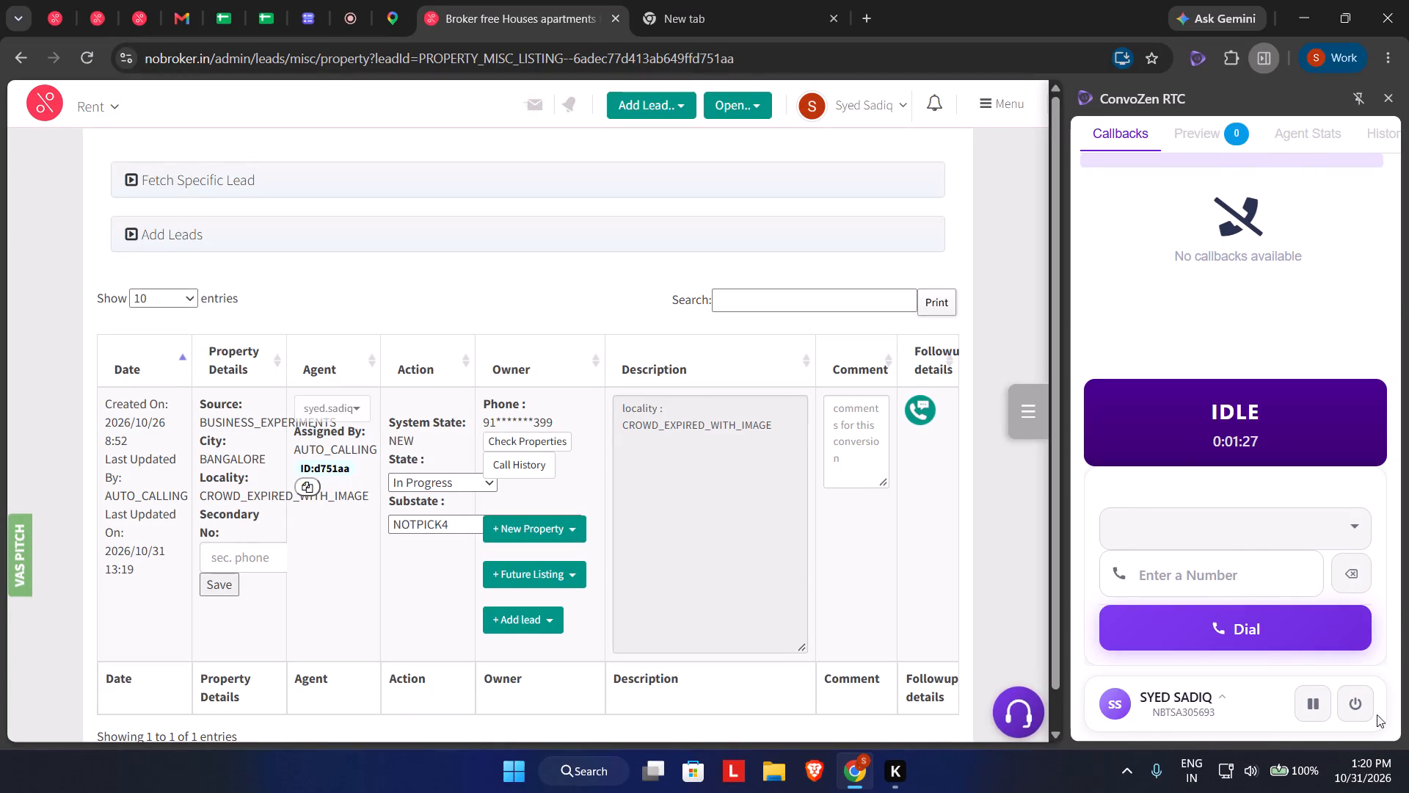
Pause the agent's ConvoZen availability with B Break as the reason.
left_click(1315, 715)
left_click_drag(1226, 520, 1226, 513)
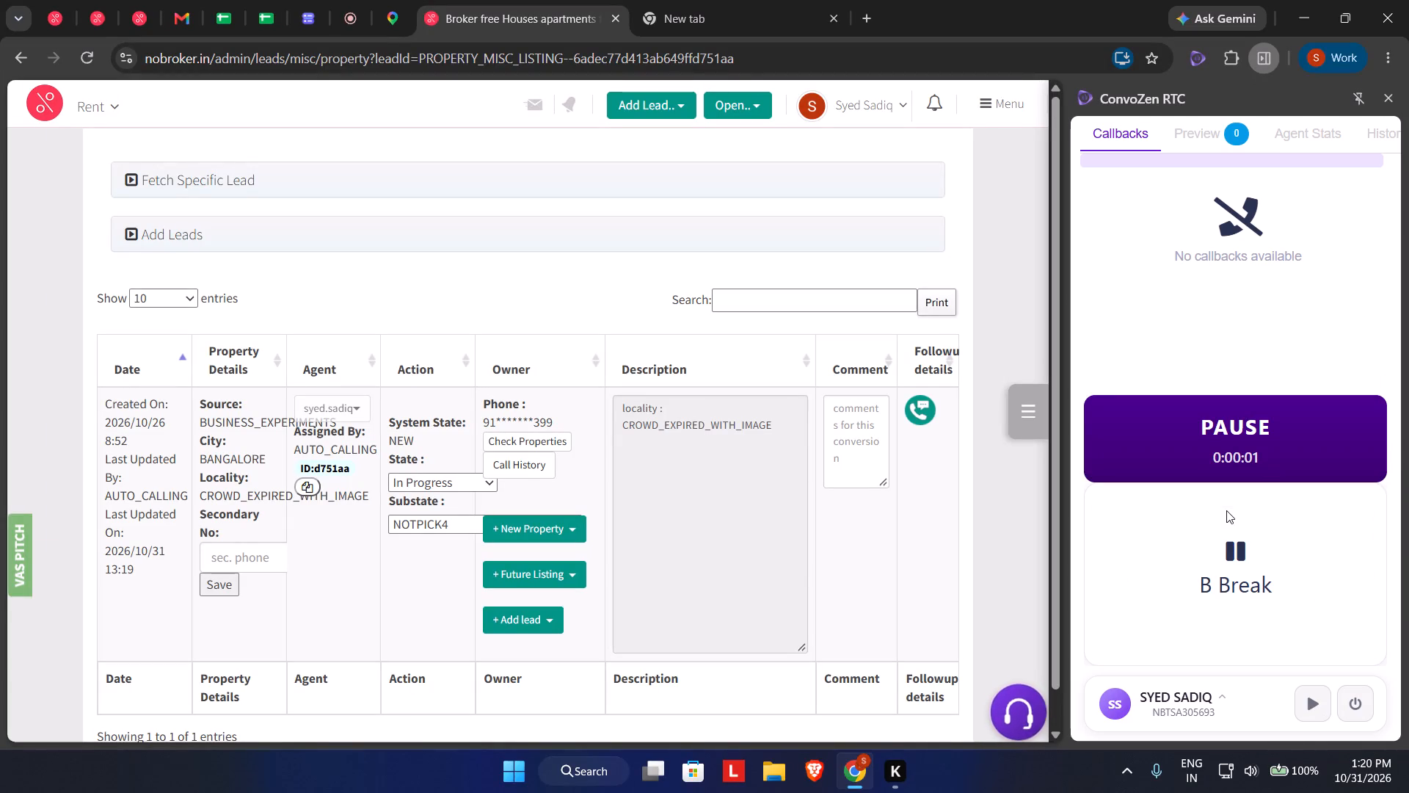
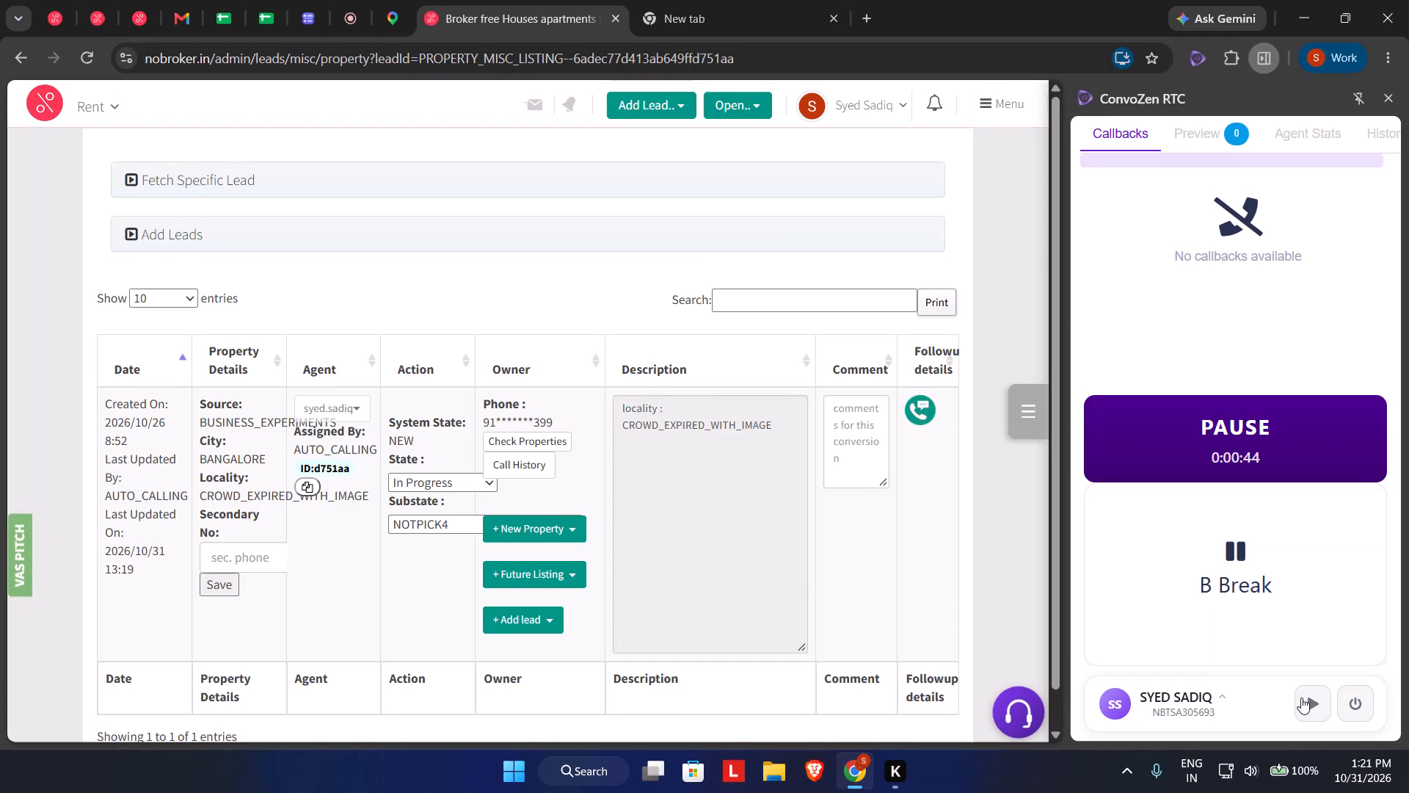
Resume the agent's ConvoZen availability from the B Break pause.
double_click(1303, 699)
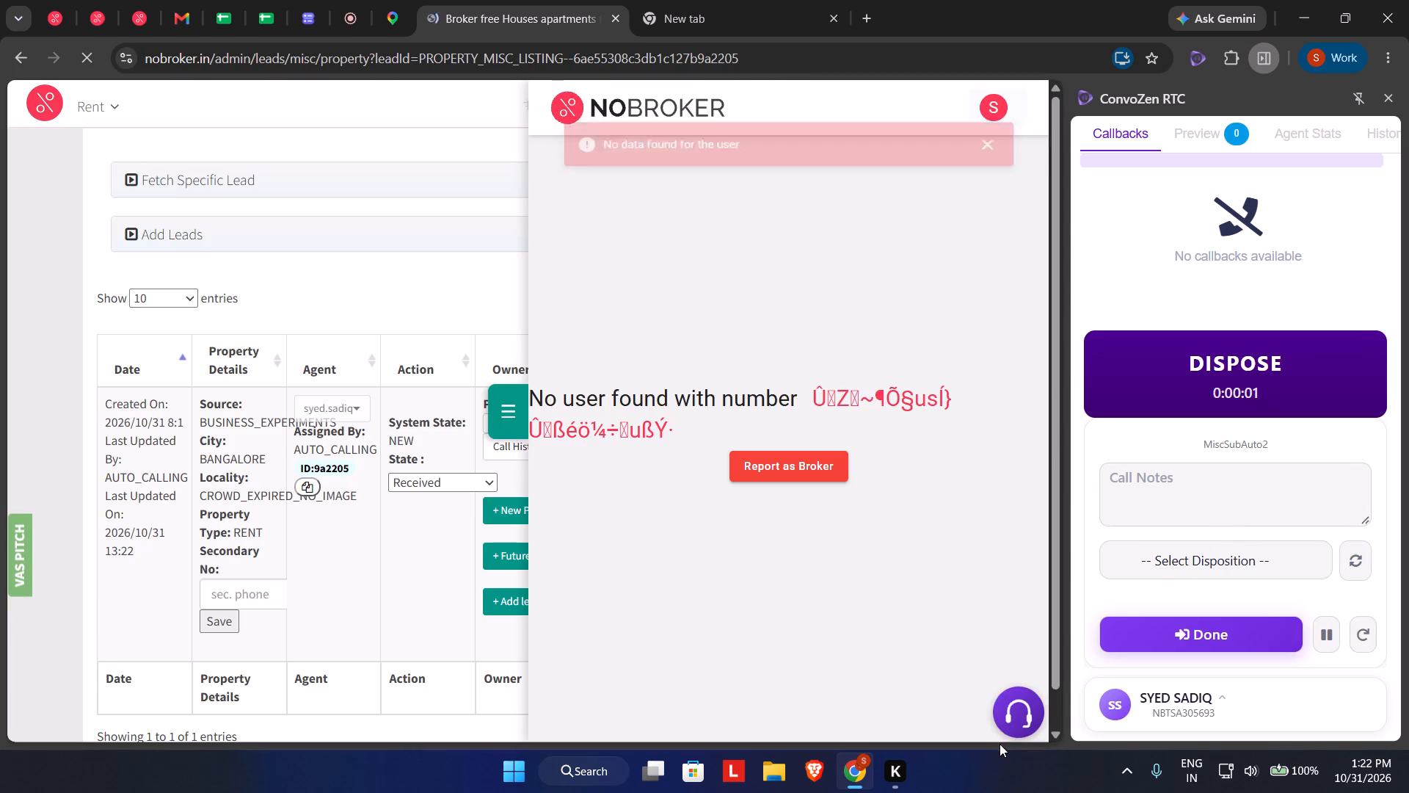
Set the newly received lead's state to In Progress and its substate to NOTPICK.
left_click(435, 480)
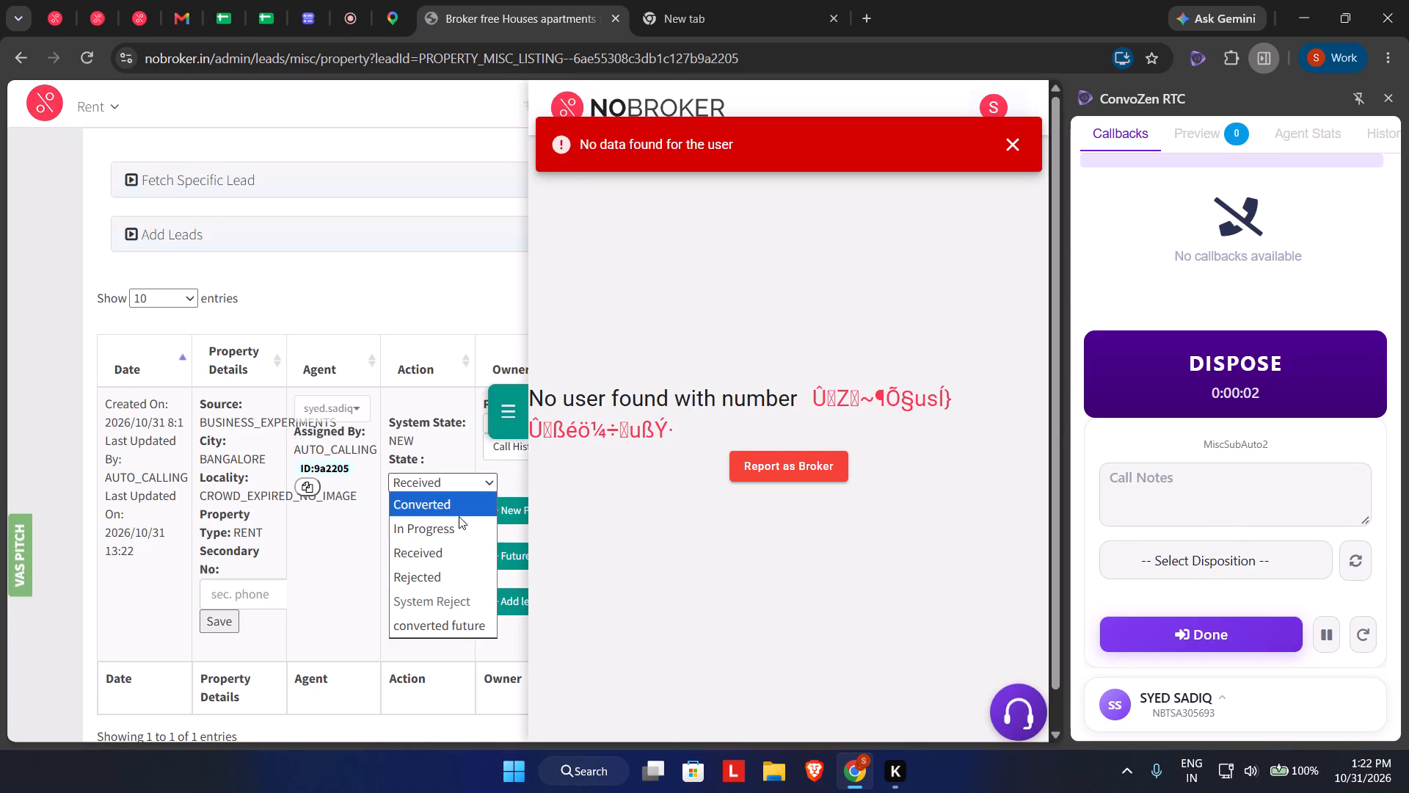
left_click(465, 526)
left_click(434, 504)
left_click(489, 620)
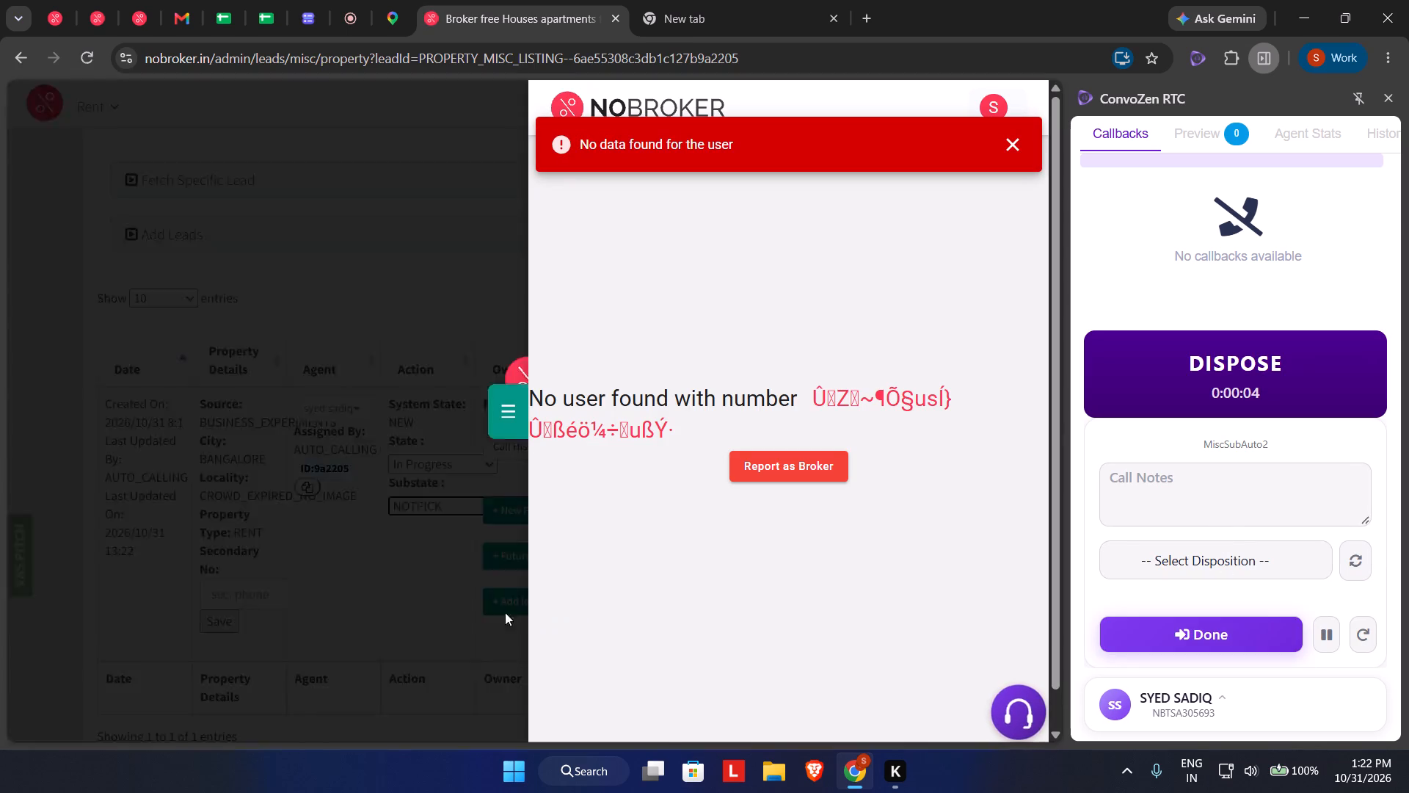
Dispose of the MiscSubAuto2 call in ConvoZen as Click Calling, Other, Auto Dispose.
left_click(1179, 573)
left_click(1189, 611)
double_click(1198, 558)
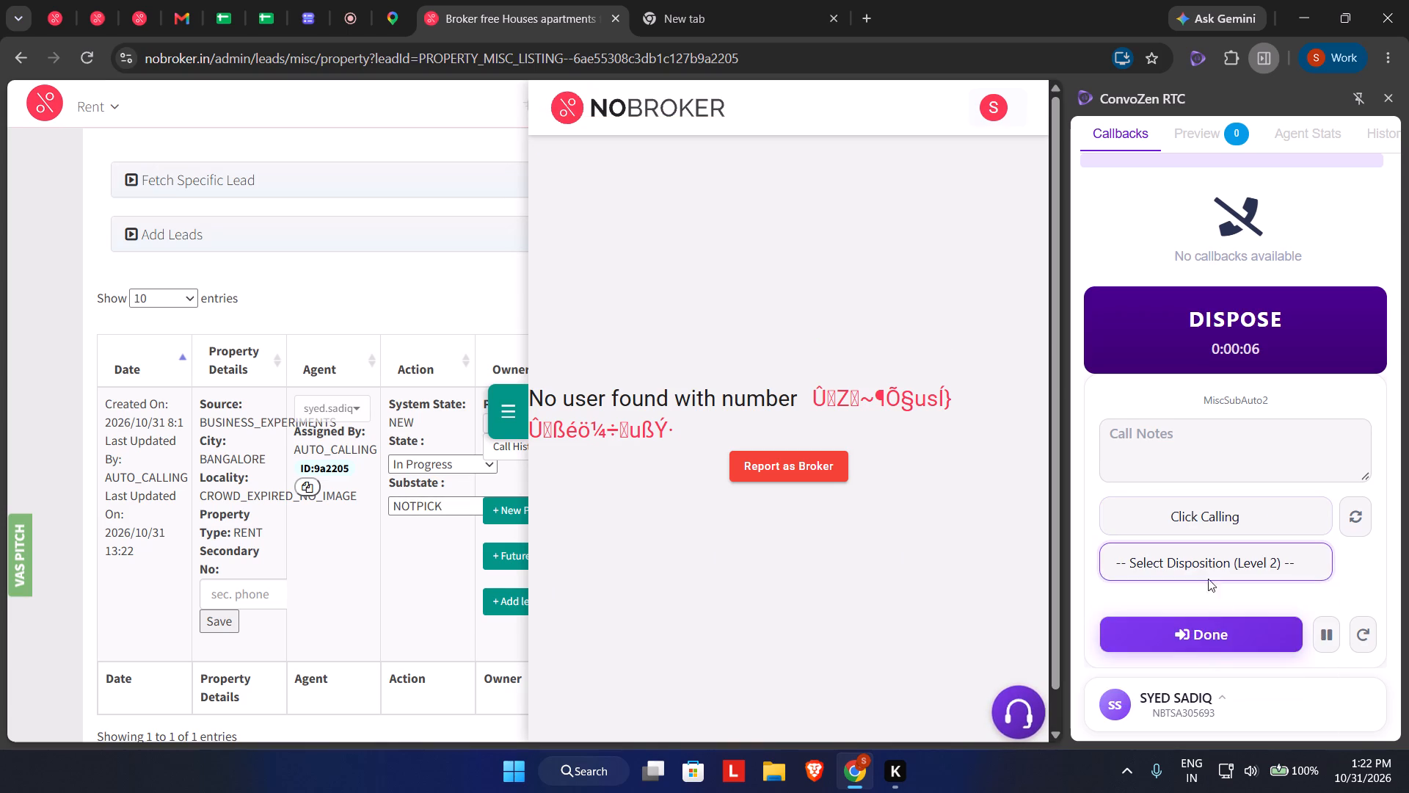
left_click(1208, 568)
left_click(1233, 663)
left_click(1231, 569)
left_click_drag(1206, 605, 1204, 614)
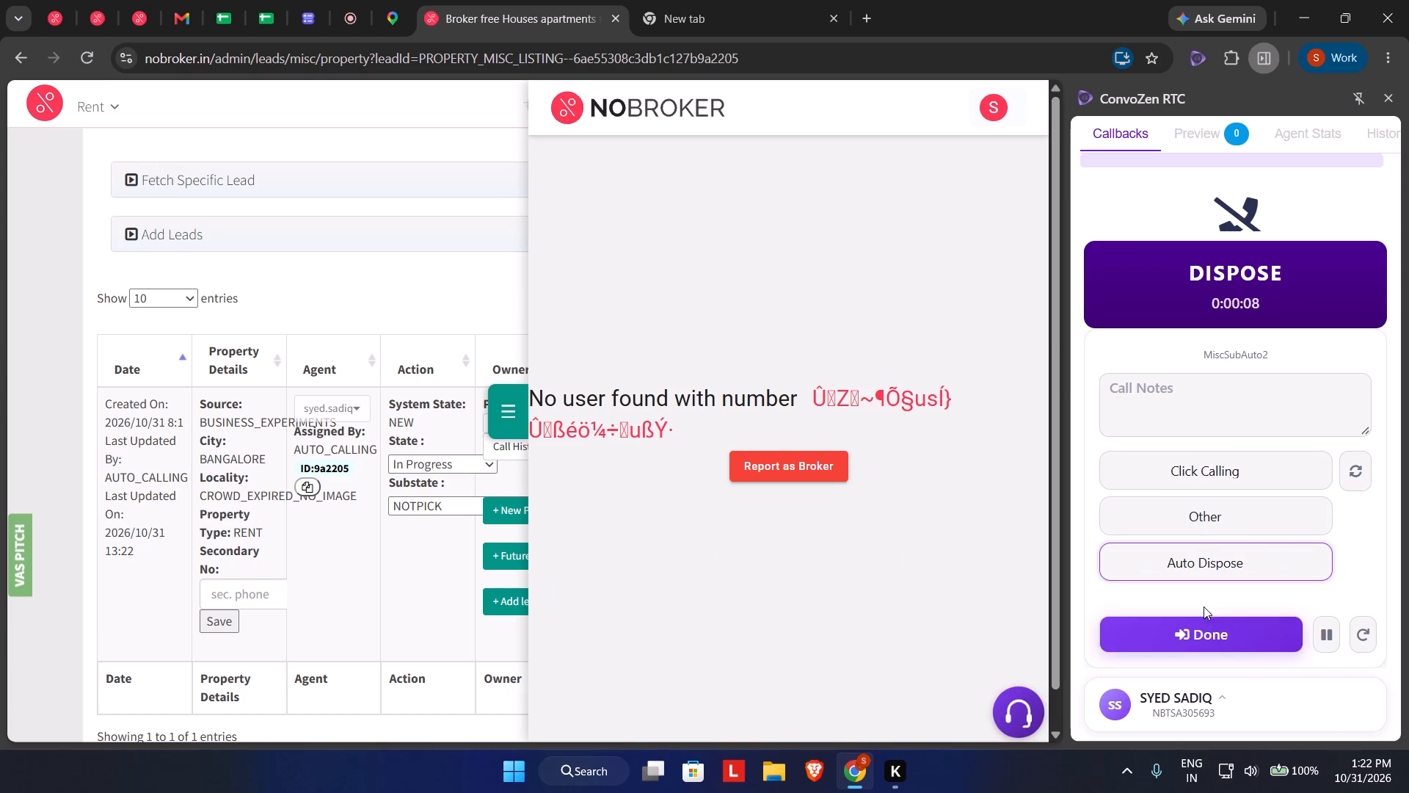
left_click(1217, 634)
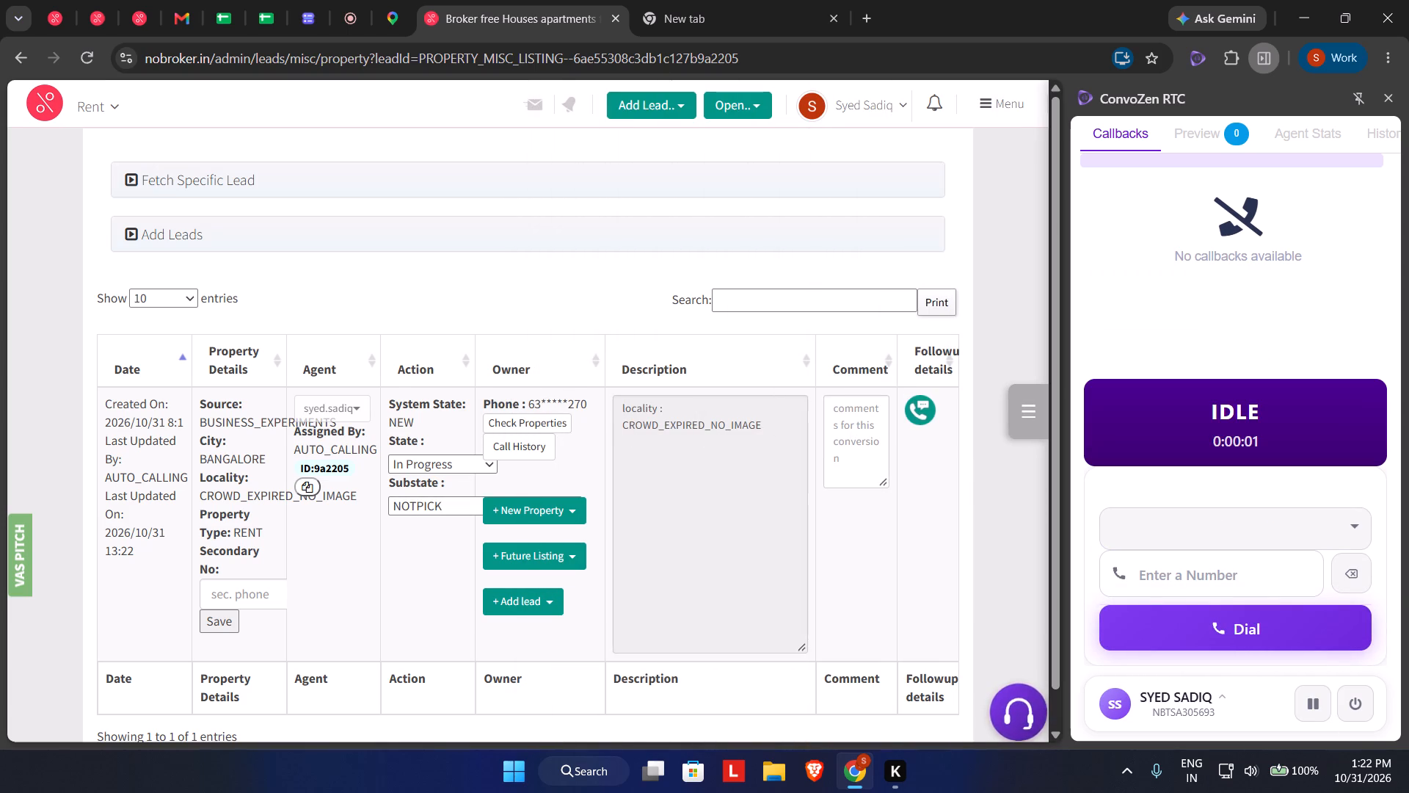
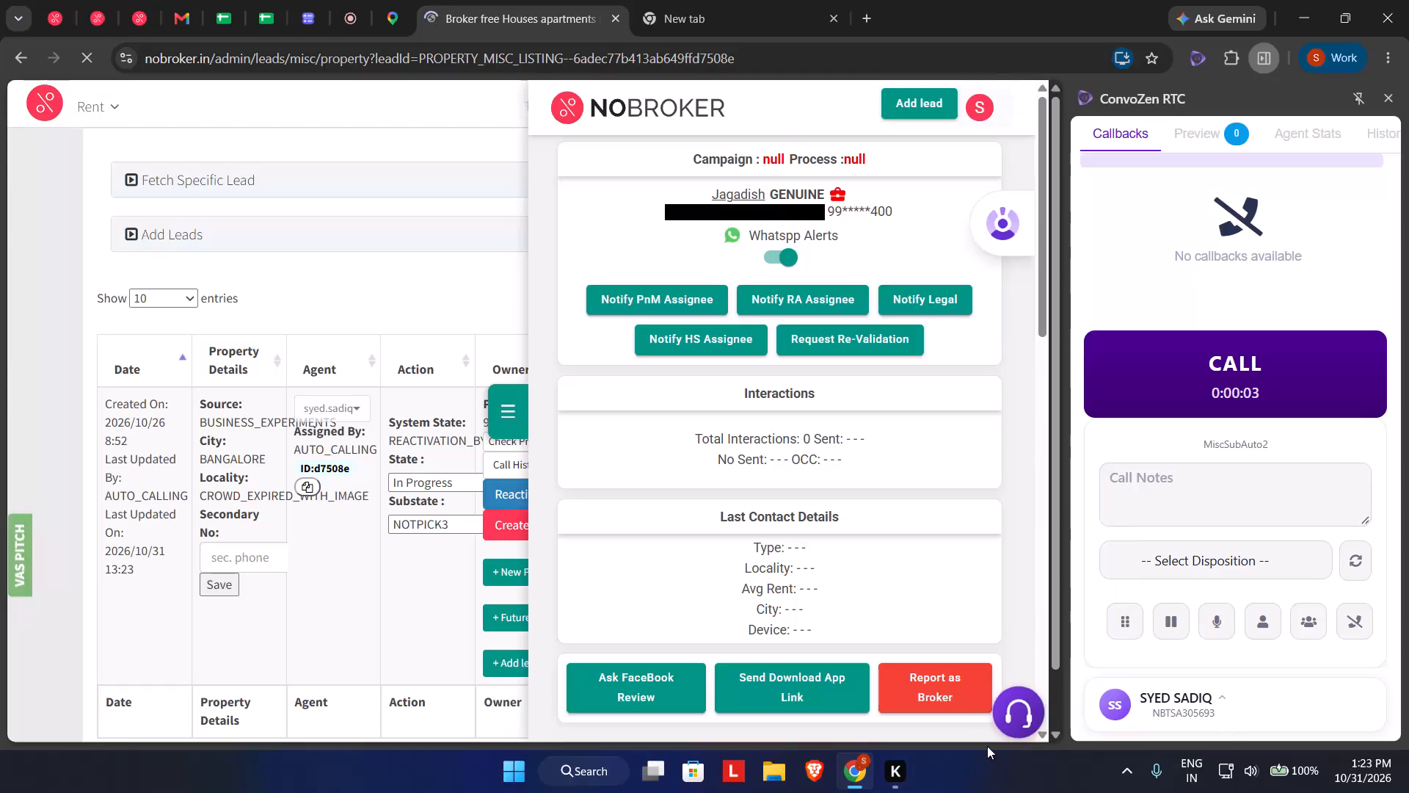
Set the current lead's state to Rejected and its substate to Rented Out.
scroll(747, 485, "down", 3)
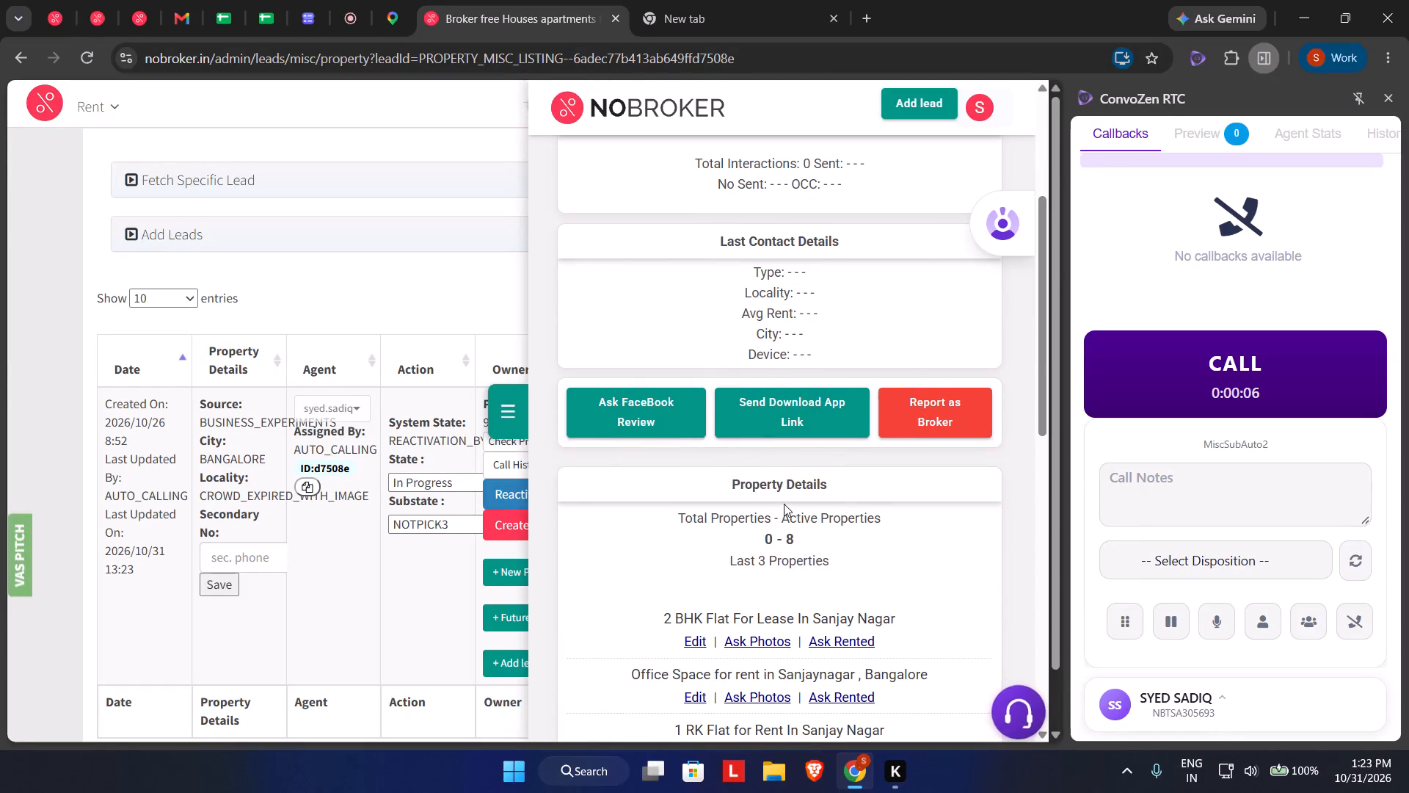
scroll(784, 504, "down", 1)
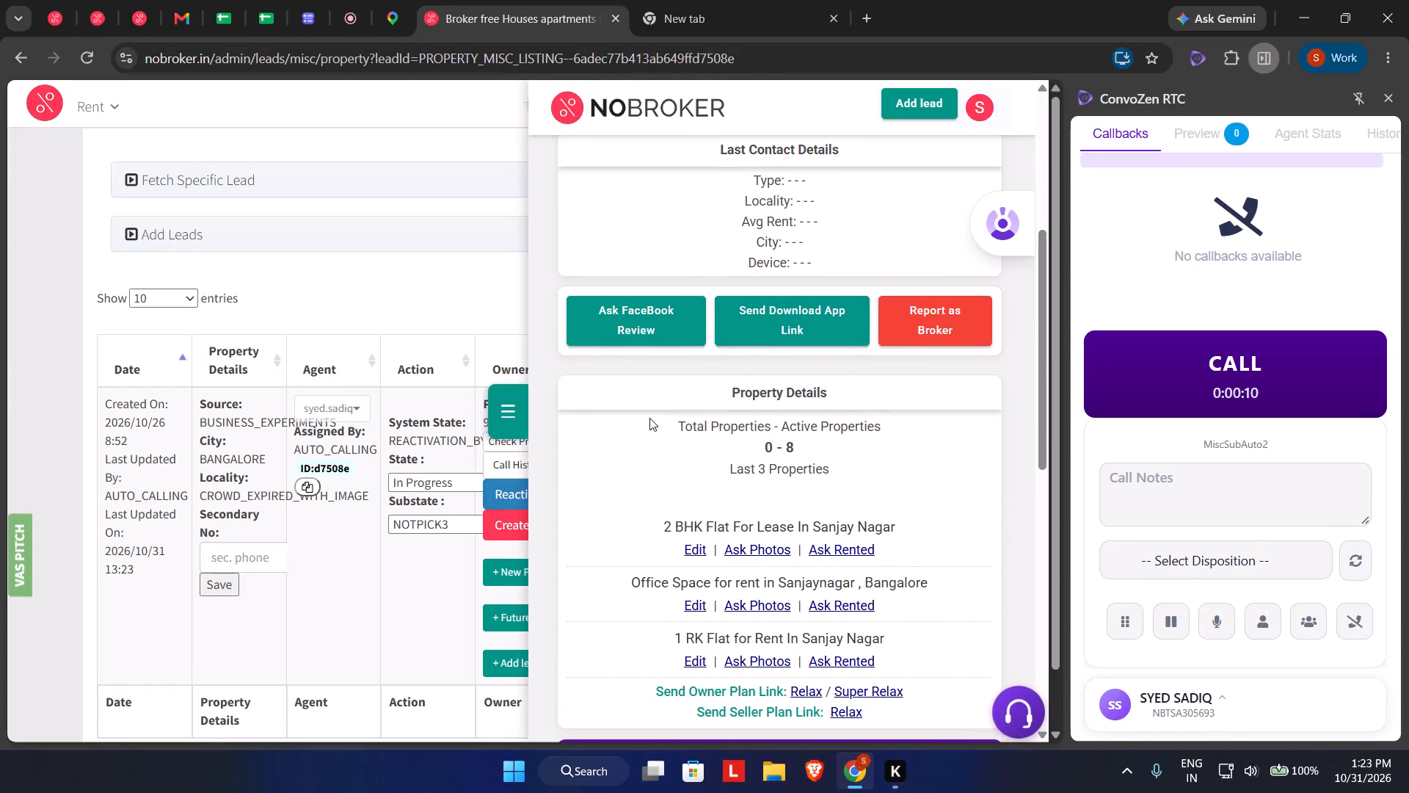
double_click(451, 482)
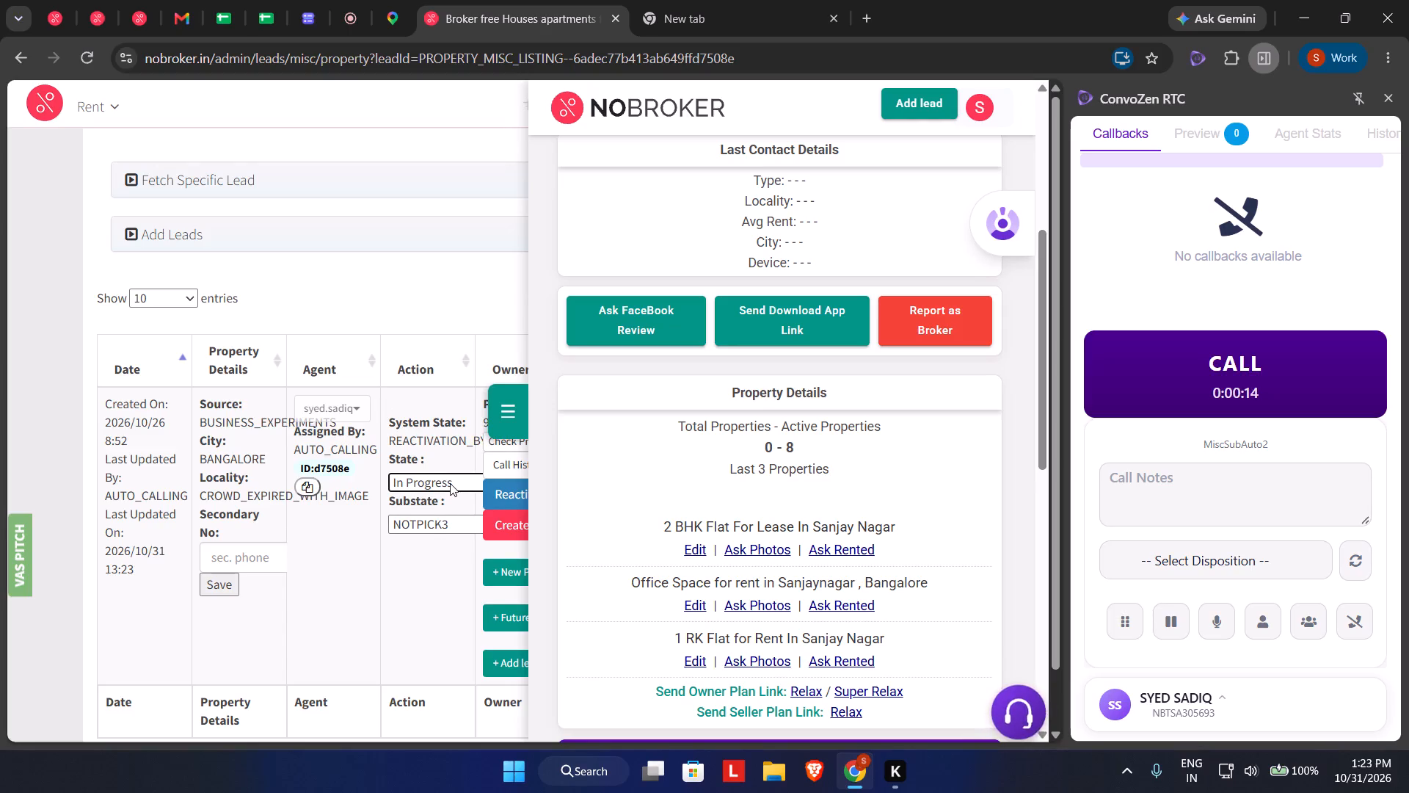
left_click(449, 483)
left_click(399, 572)
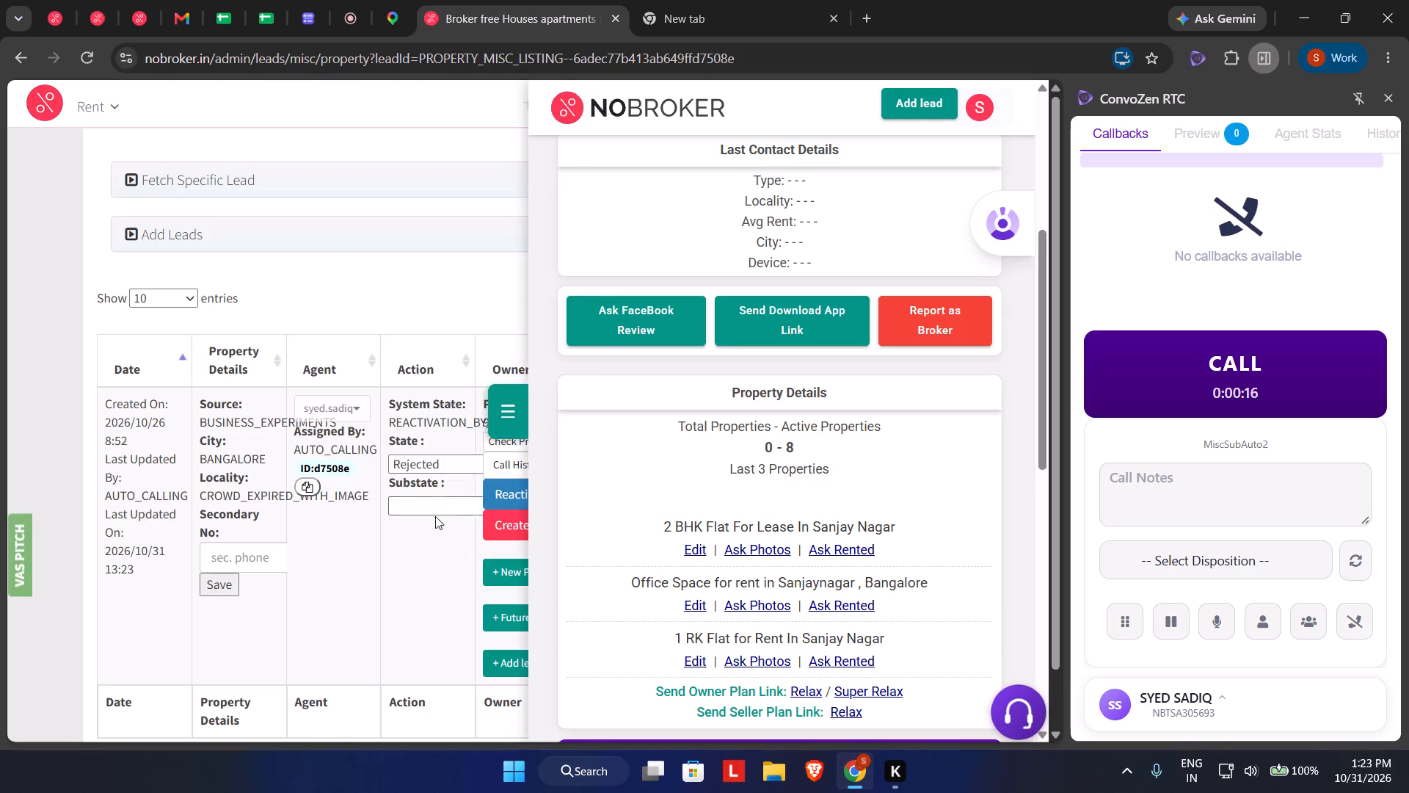
left_click(469, 499)
left_click(417, 380)
double_click(416, 381)
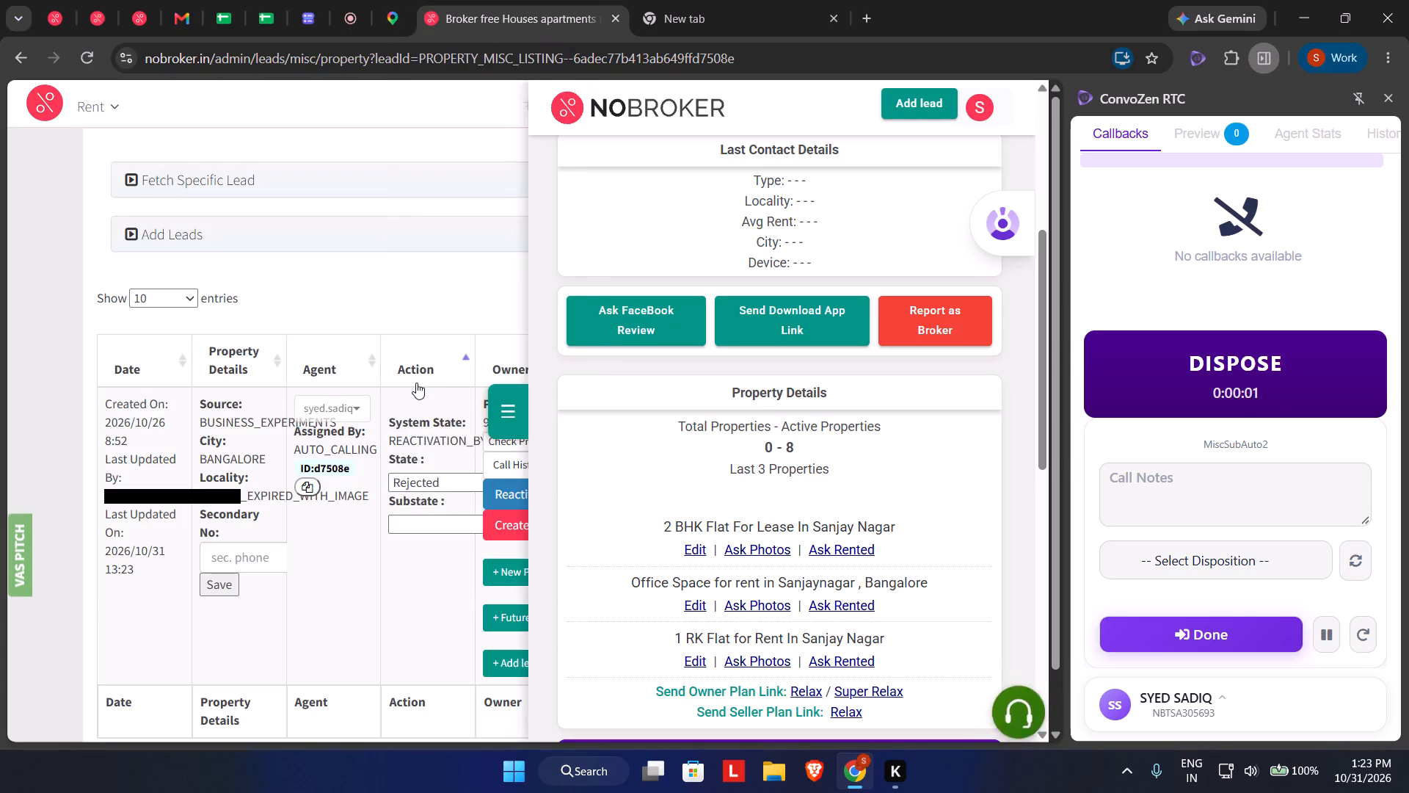
left_click(409, 526)
left_click(446, 407)
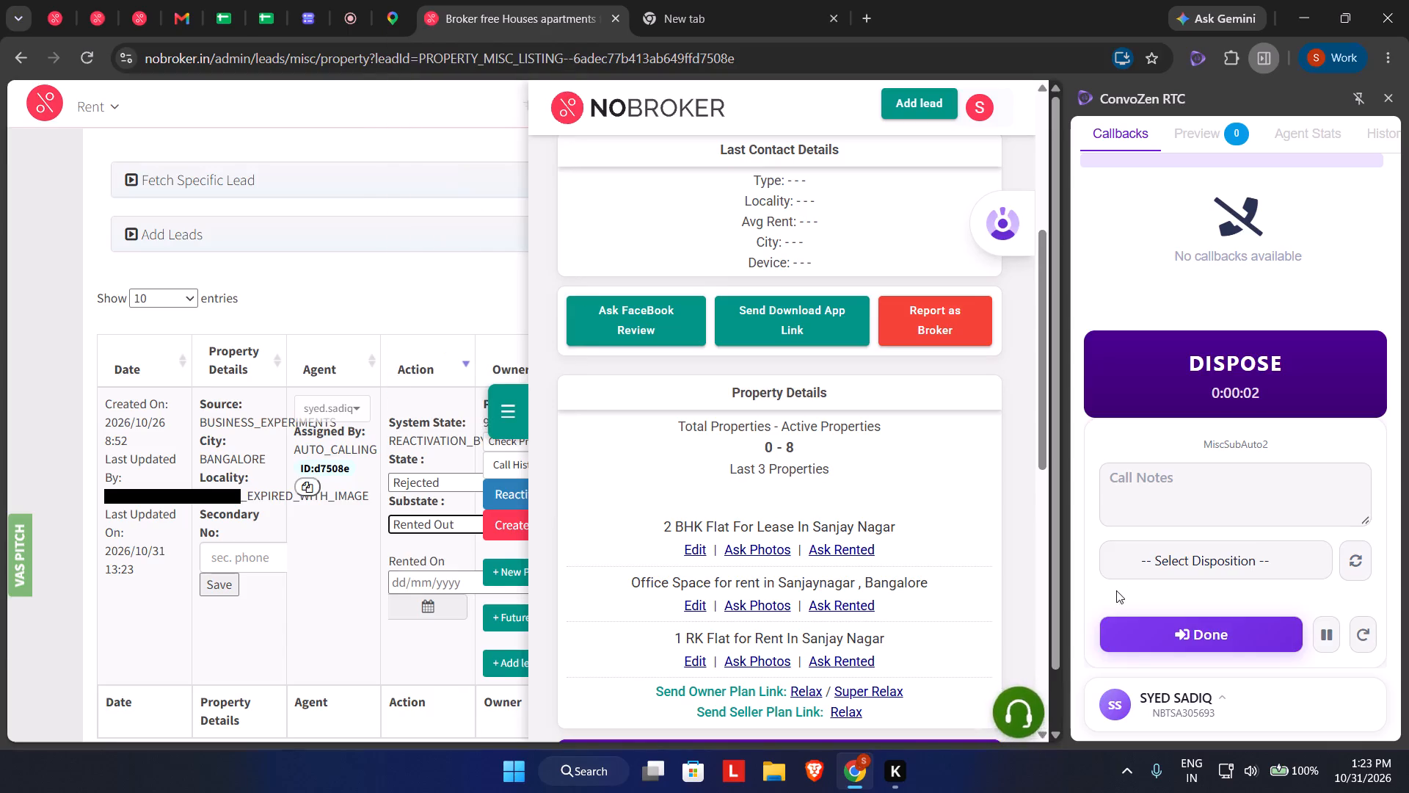
Dispose of the MiscSubAuto2 call in ConvoZen as Click Calling, Rejected, Rented Out.
left_click(1137, 558)
left_click(1180, 623)
left_click(1188, 573)
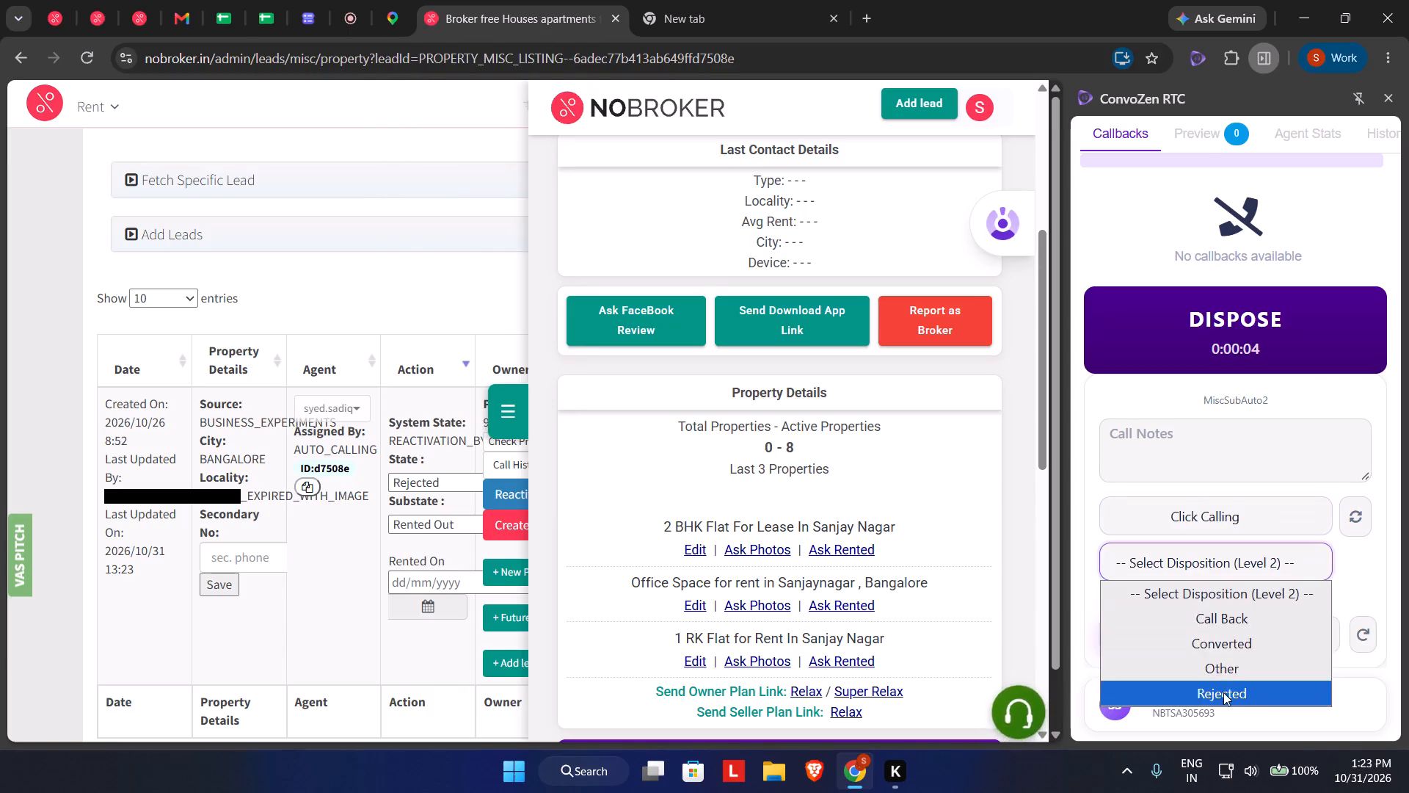
left_click(1223, 692)
left_click(1243, 559)
left_click(1220, 499)
left_click(1213, 625)
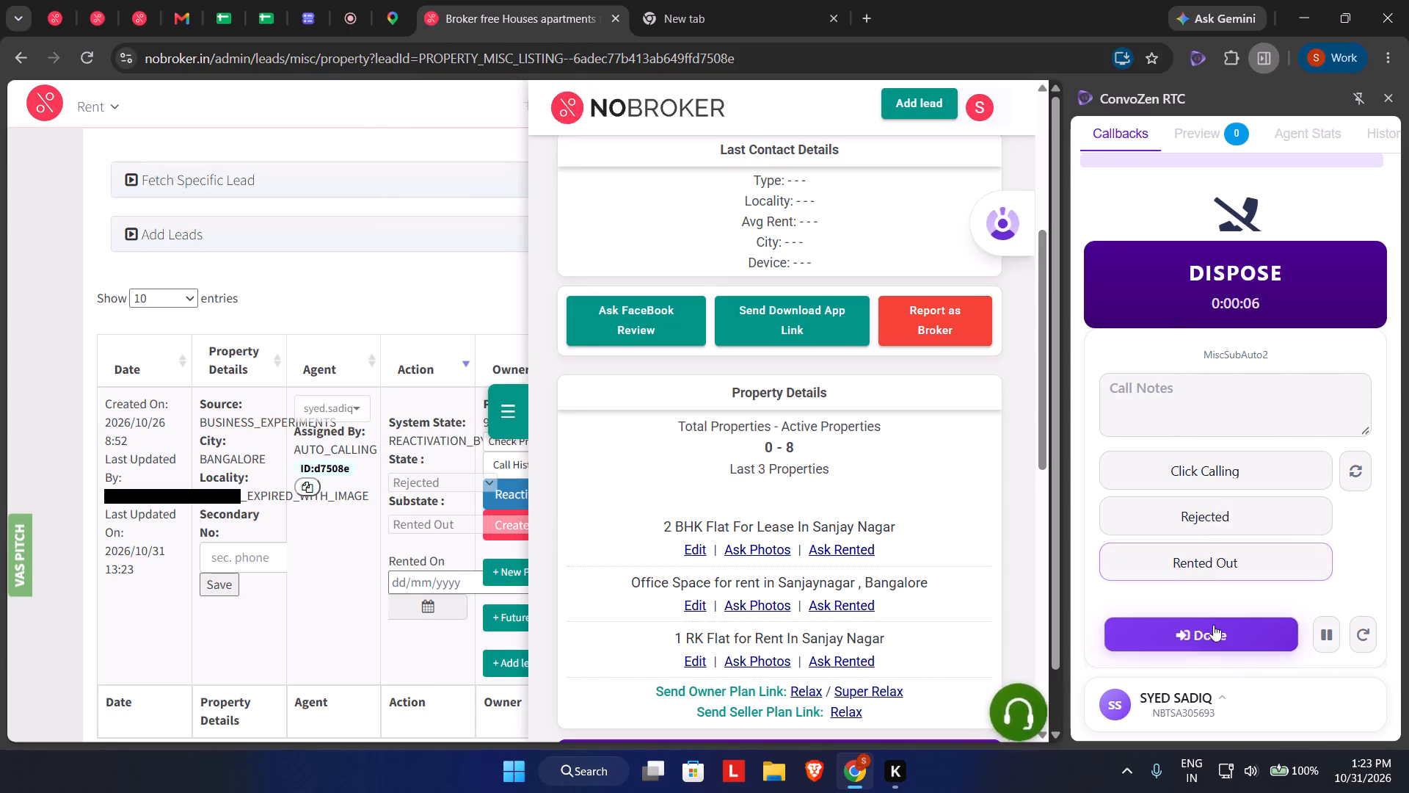
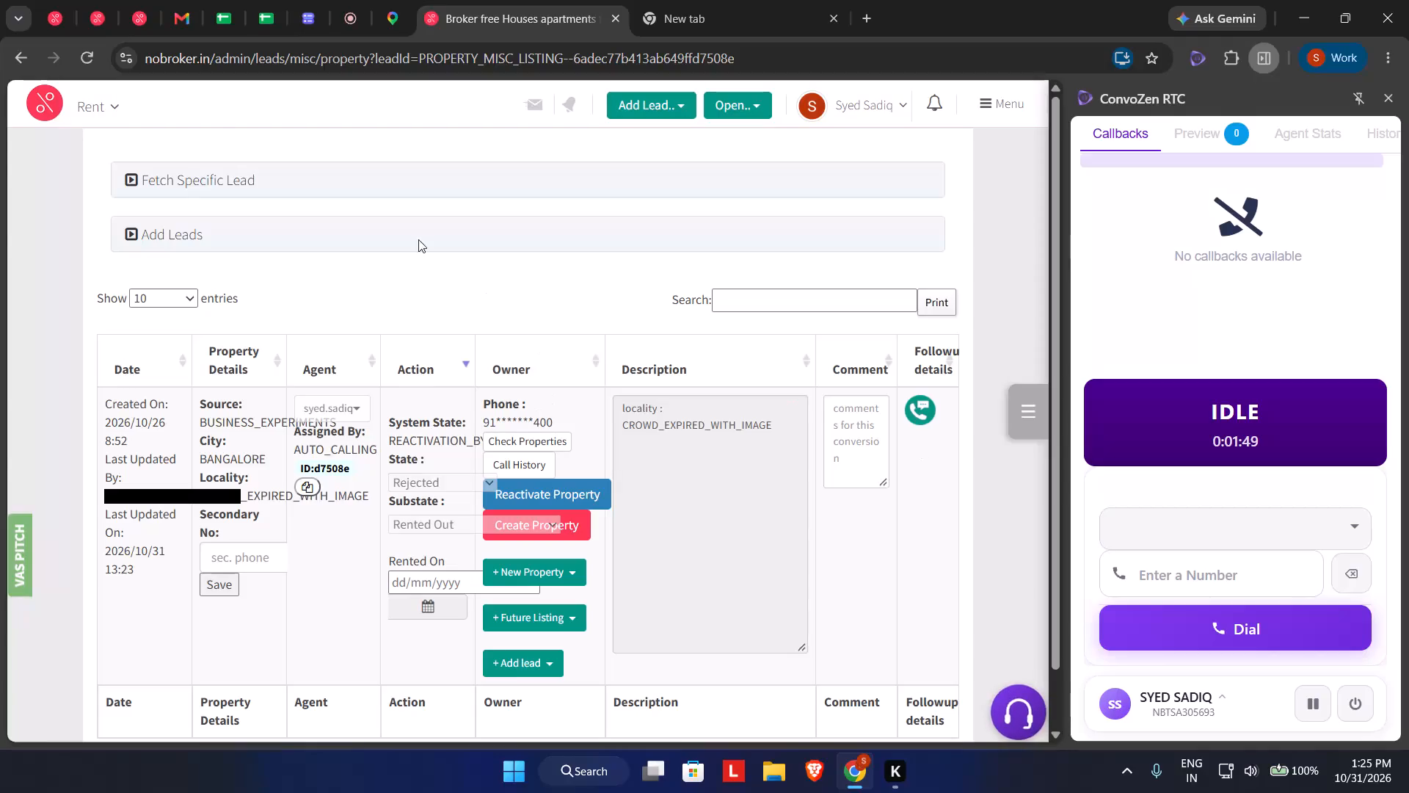
Reload the owner's property dashboard and examine the listings under the matching user's Properties.
left_click(59, 21)
scroll(456, 579, "up", 1)
scroll(456, 579, "down", 3)
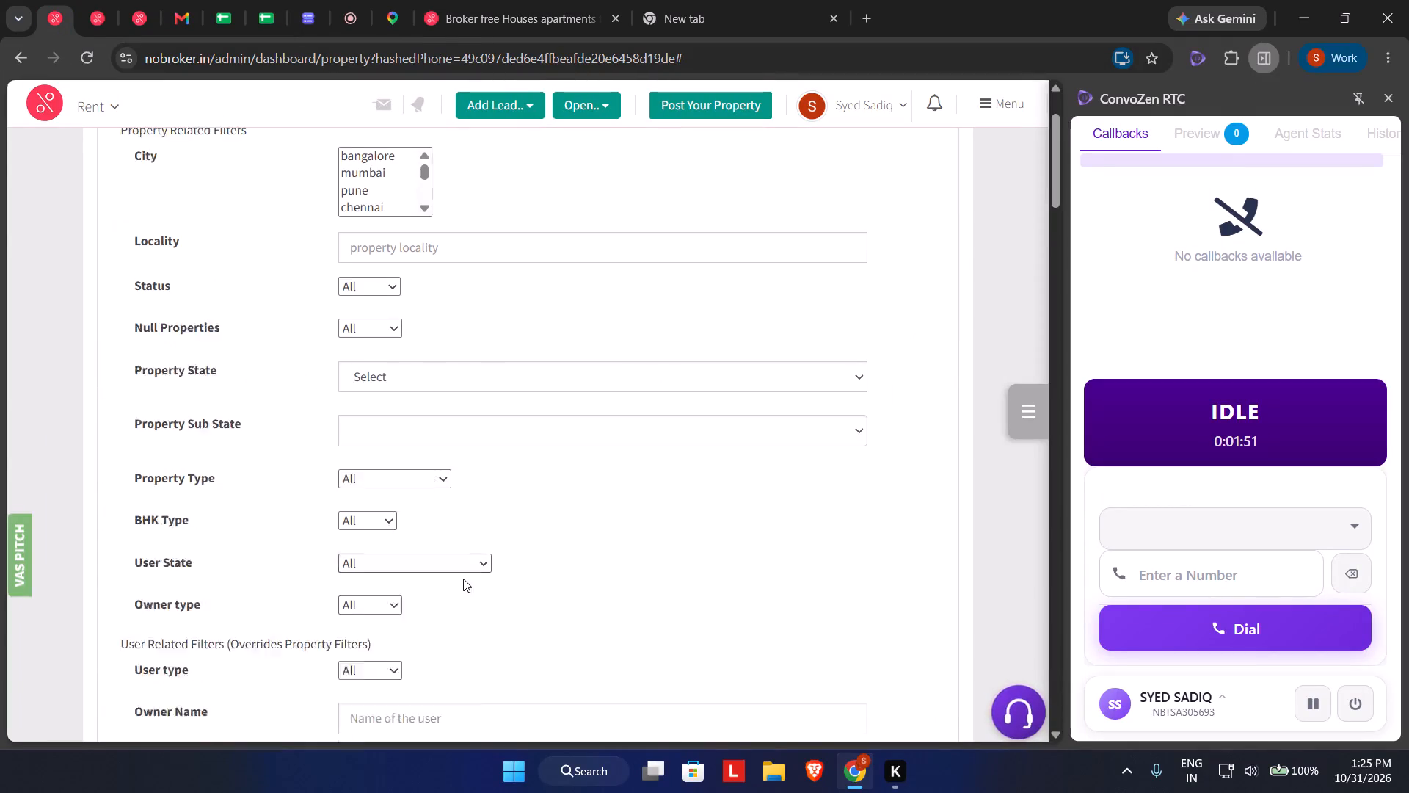
scroll(463, 579, "down", 15)
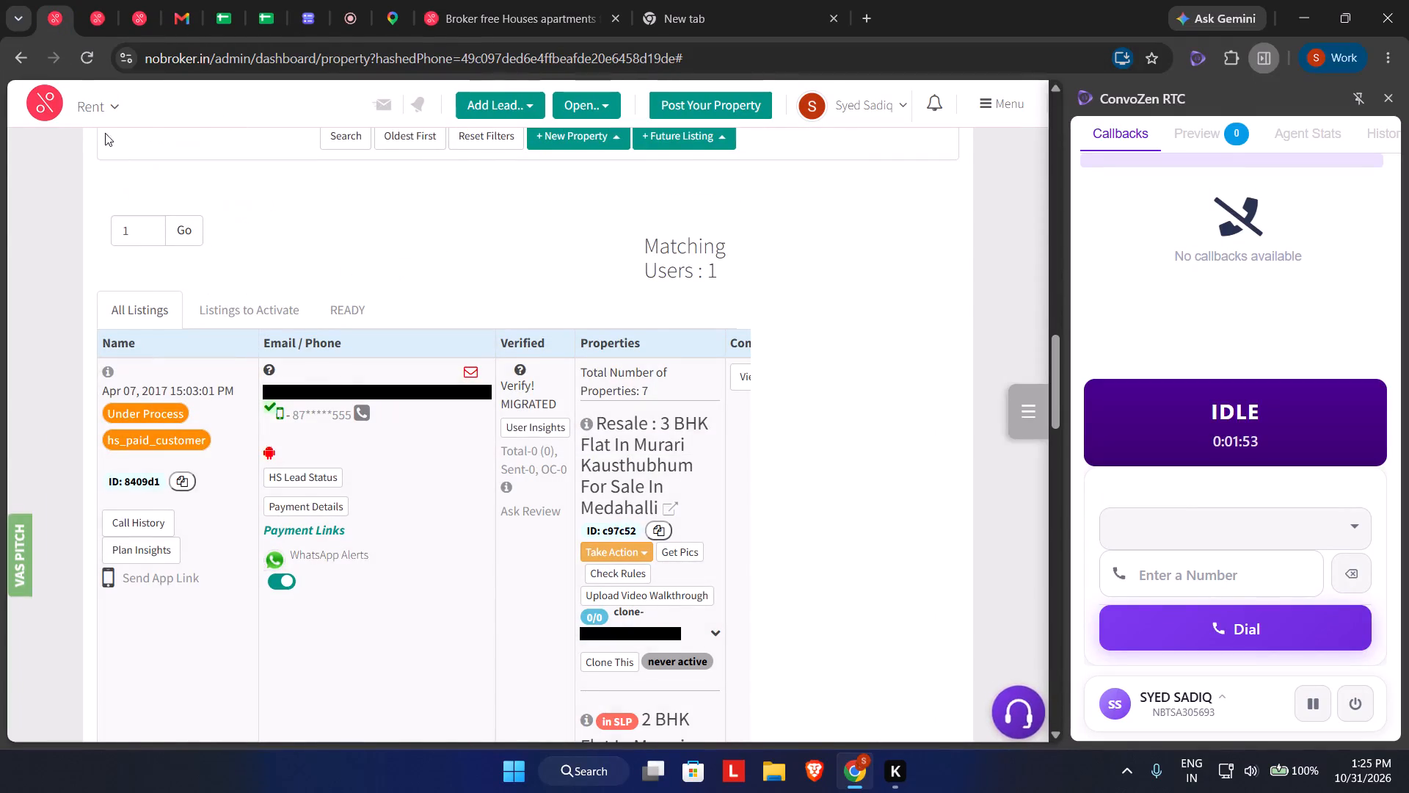
left_click(83, 65)
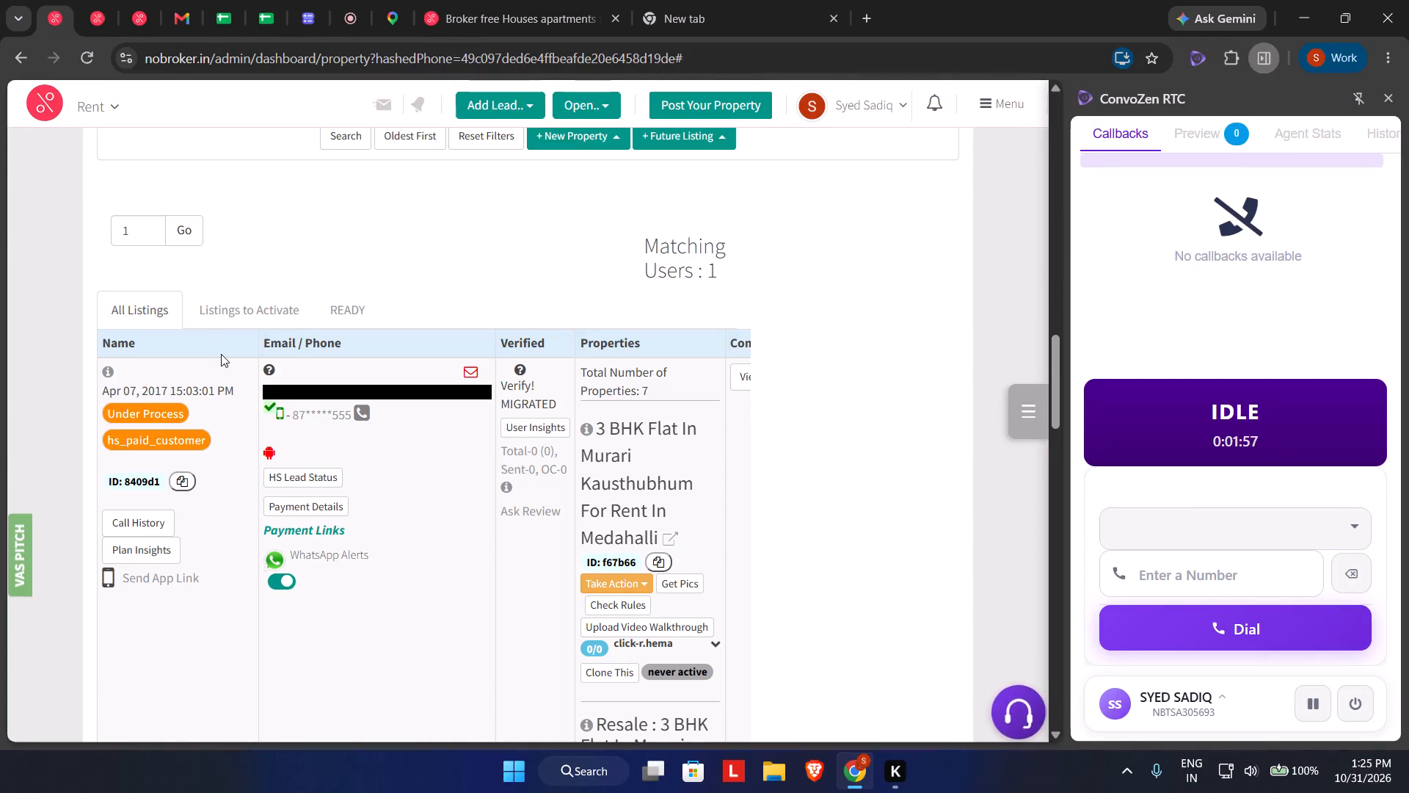
scroll(221, 354, "down", 1)
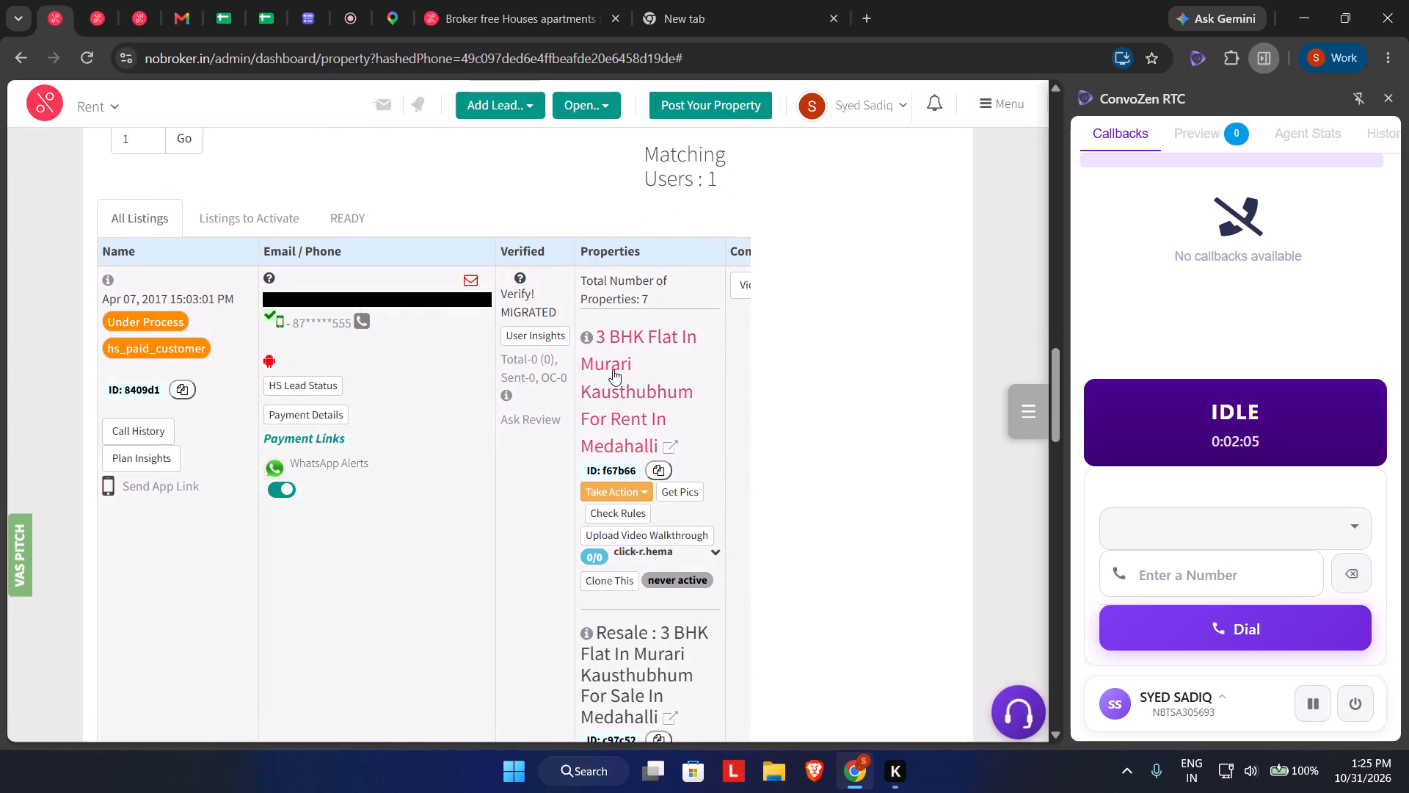
scroll(663, 528, "down", 7)
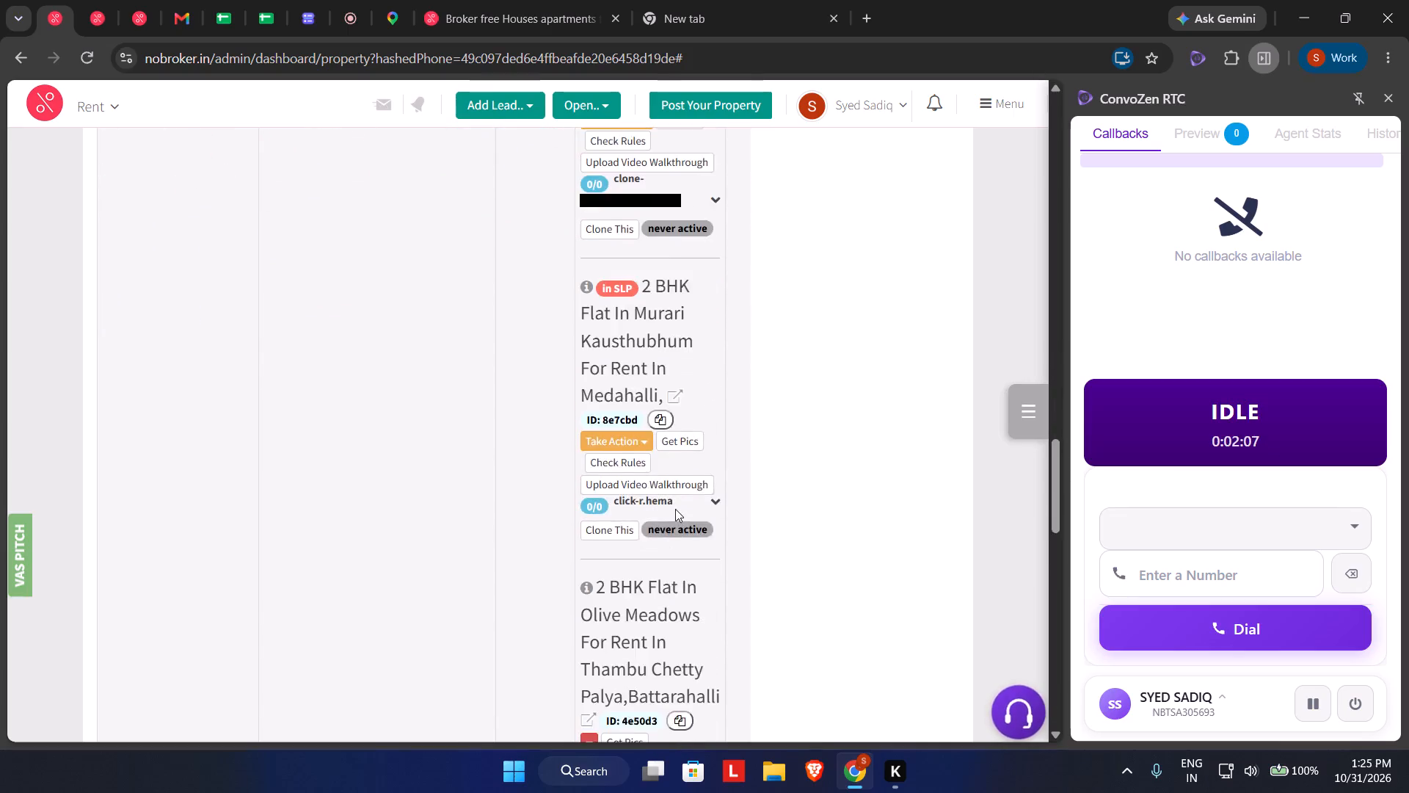
scroll(675, 509, "down", 3)
scroll(675, 507, "up", 1)
scroll(587, 340, "up", 2)
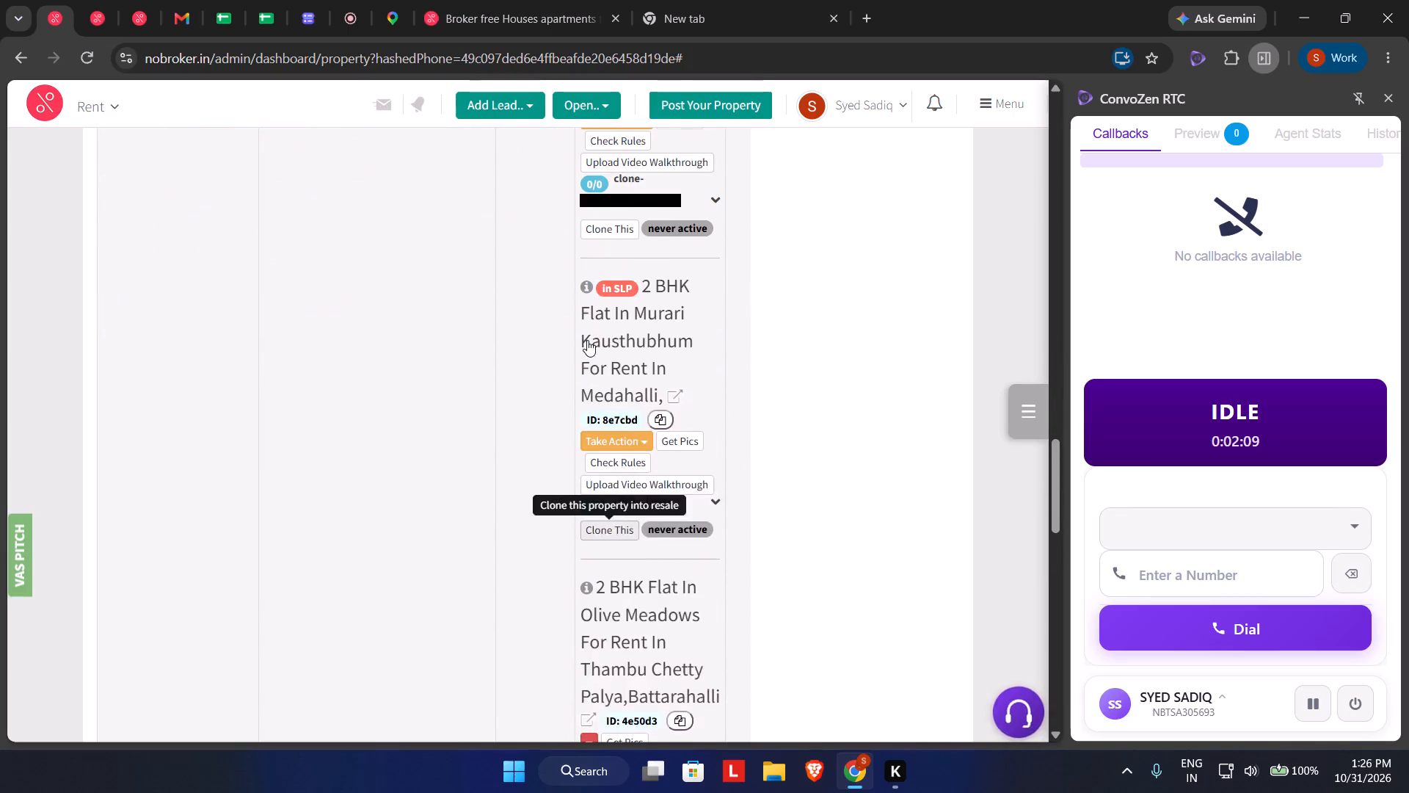
scroll(587, 340, "up", 5)
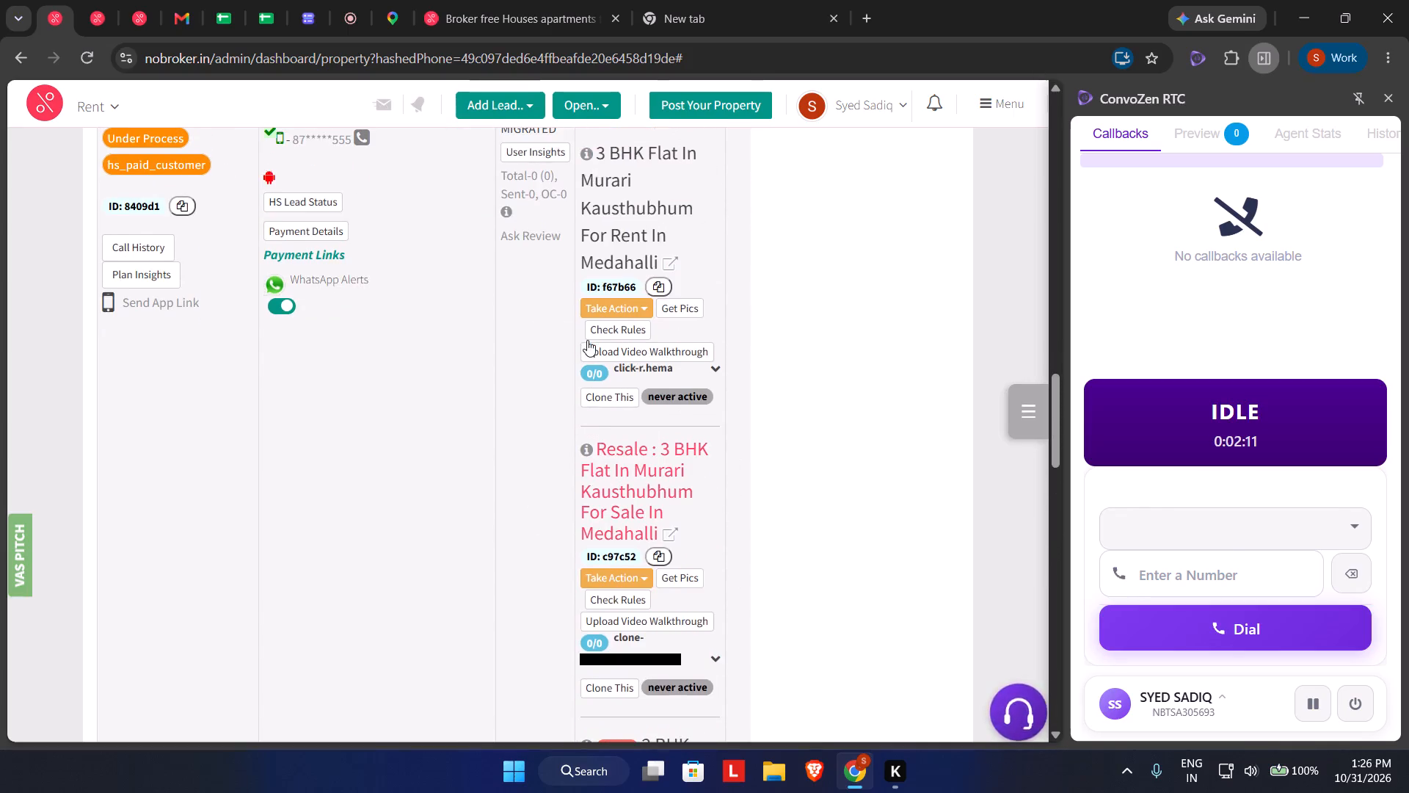
Return to the misc property lead page and collapse the NoBroker user lookup pane covering the lead's details.
left_click(506, 0)
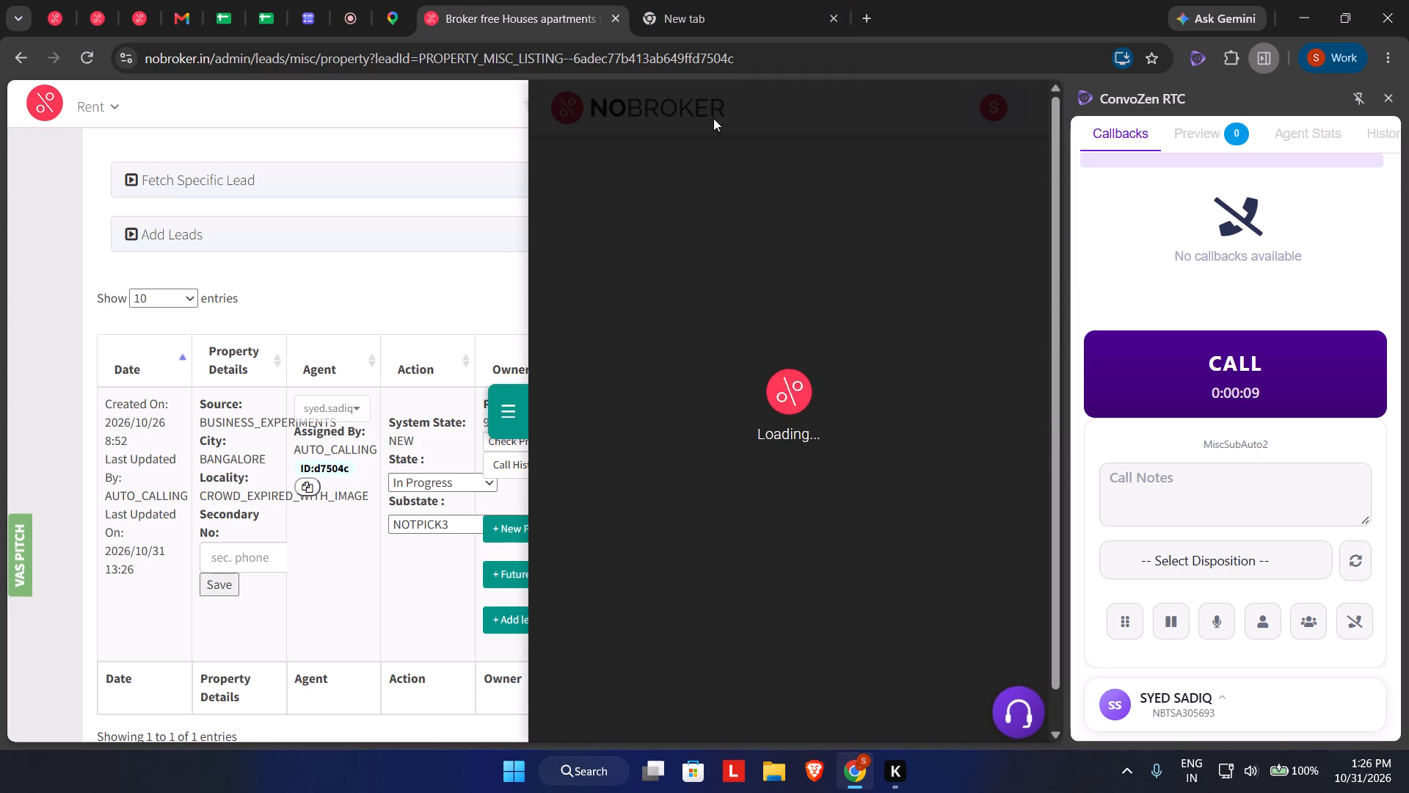
left_click(718, 0)
left_click(522, 9)
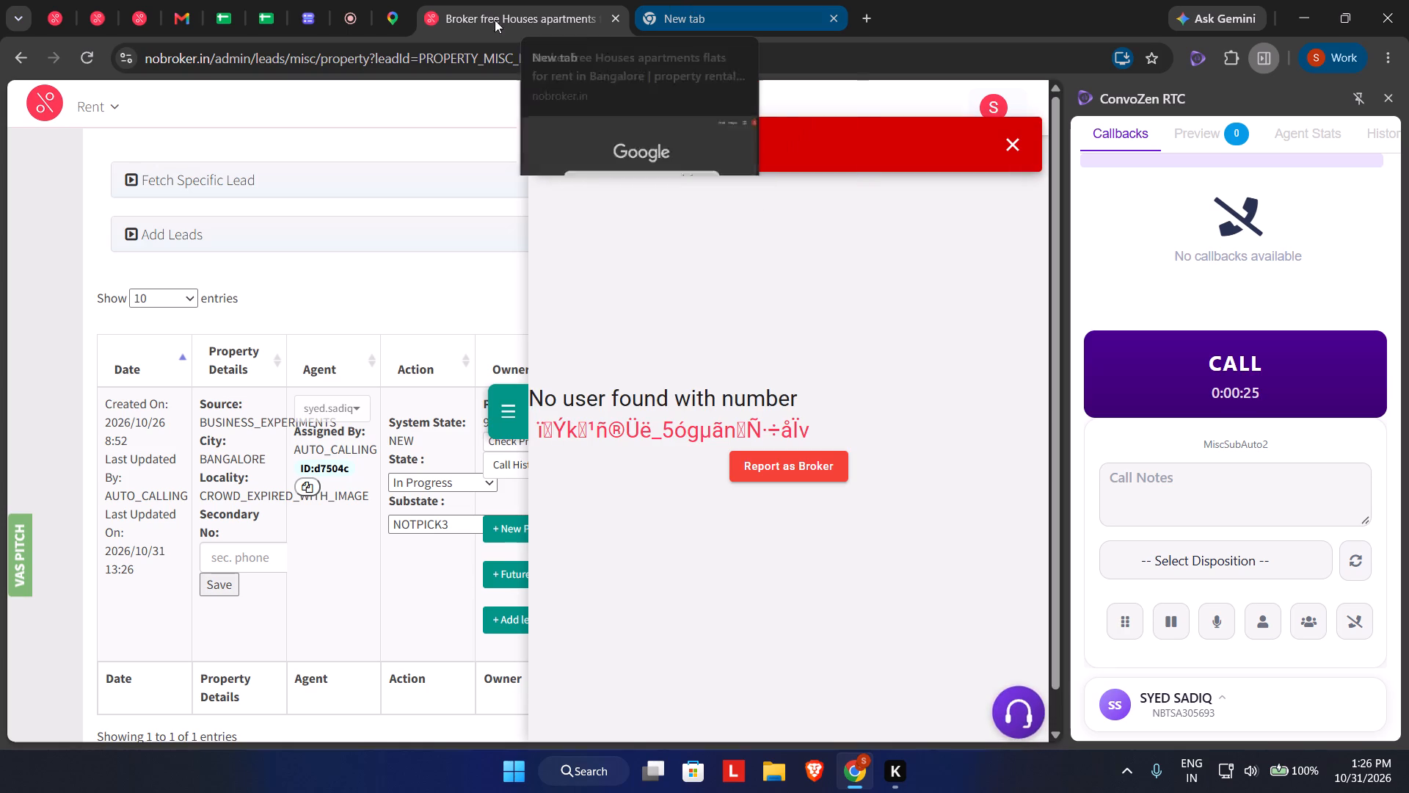
left_click(660, 0)
left_click(517, 0)
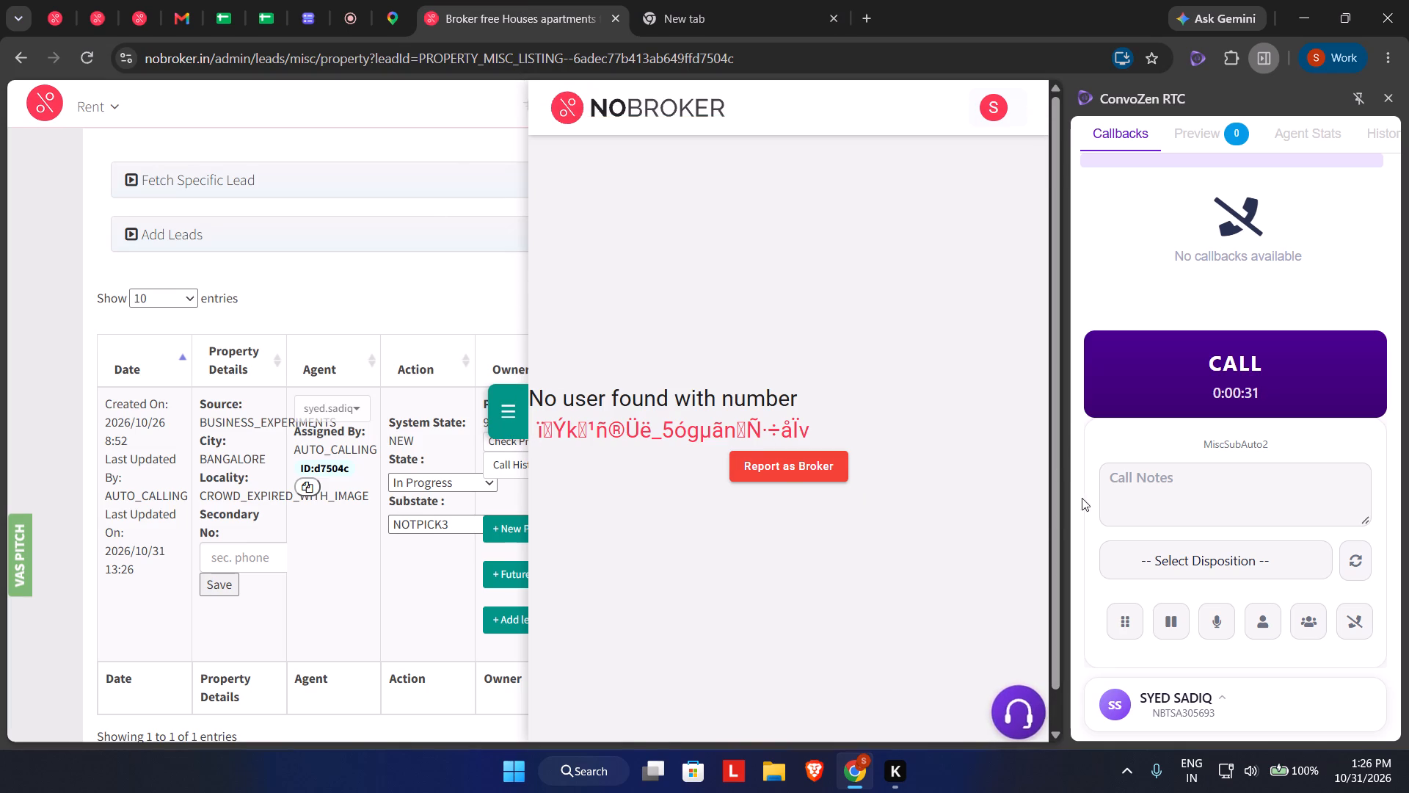
left_click_drag(1051, 518, 1029, 435)
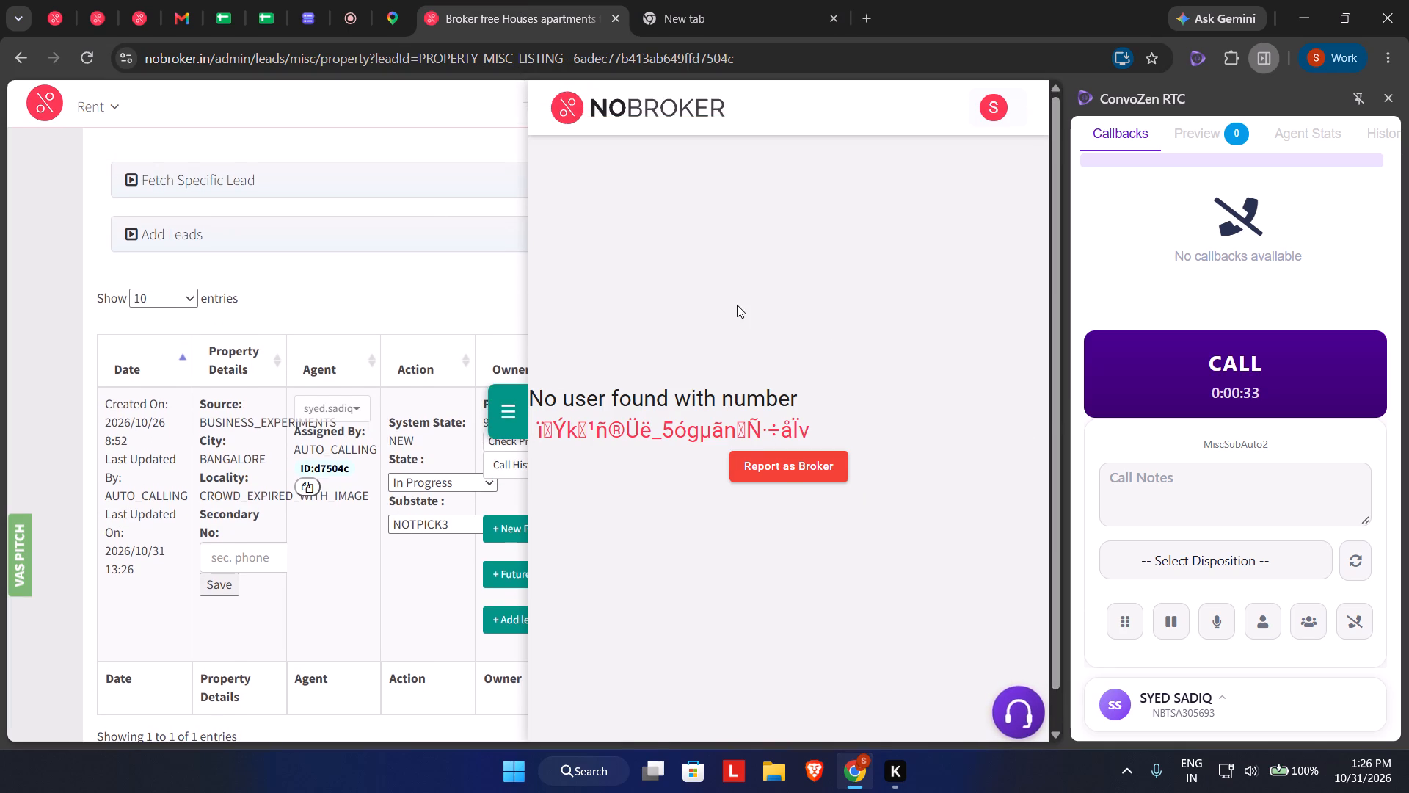
left_click(511, 403)
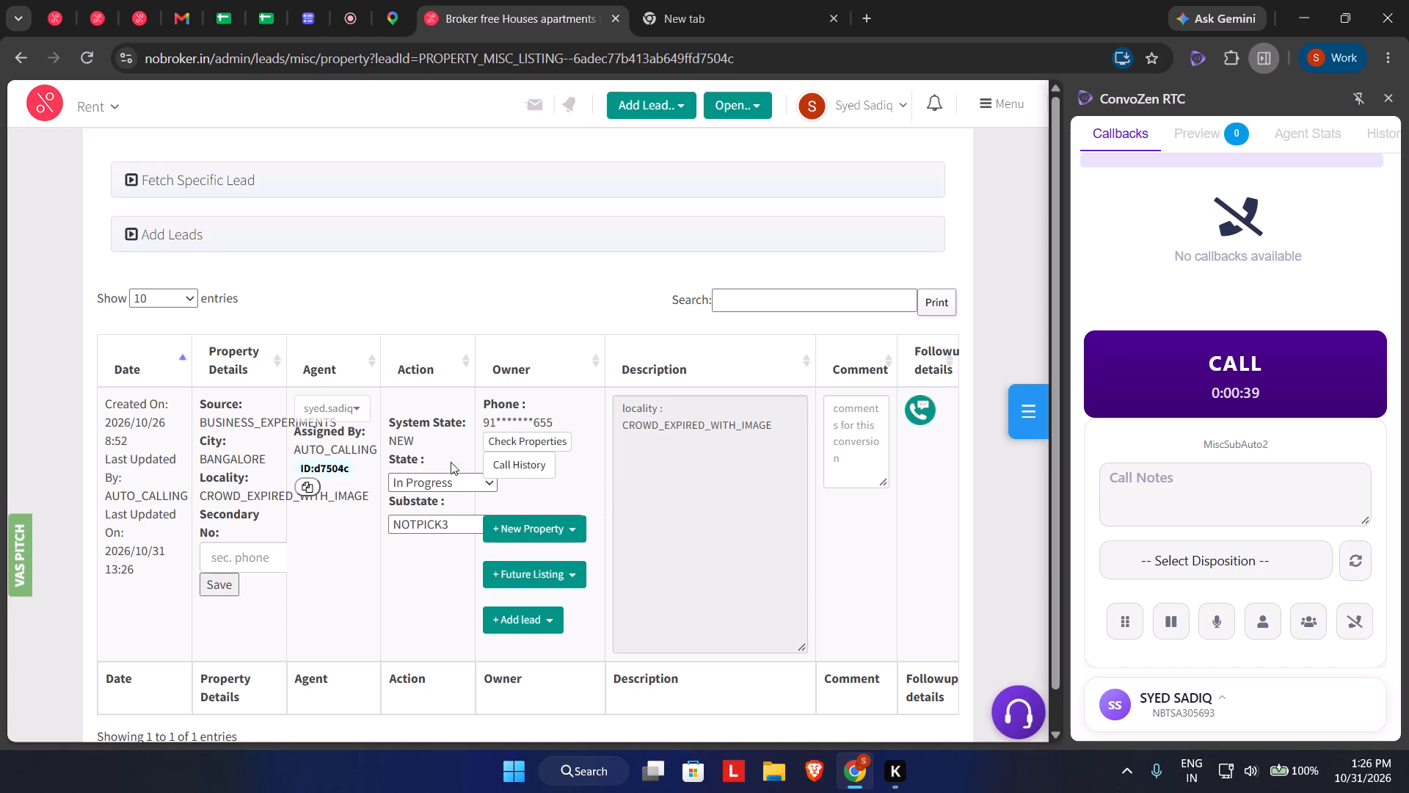
Consult the Call flow script sheet in Outbound Call script 1 (Training) and return to the current lead.
left_click(222, 9)
left_click(261, 10)
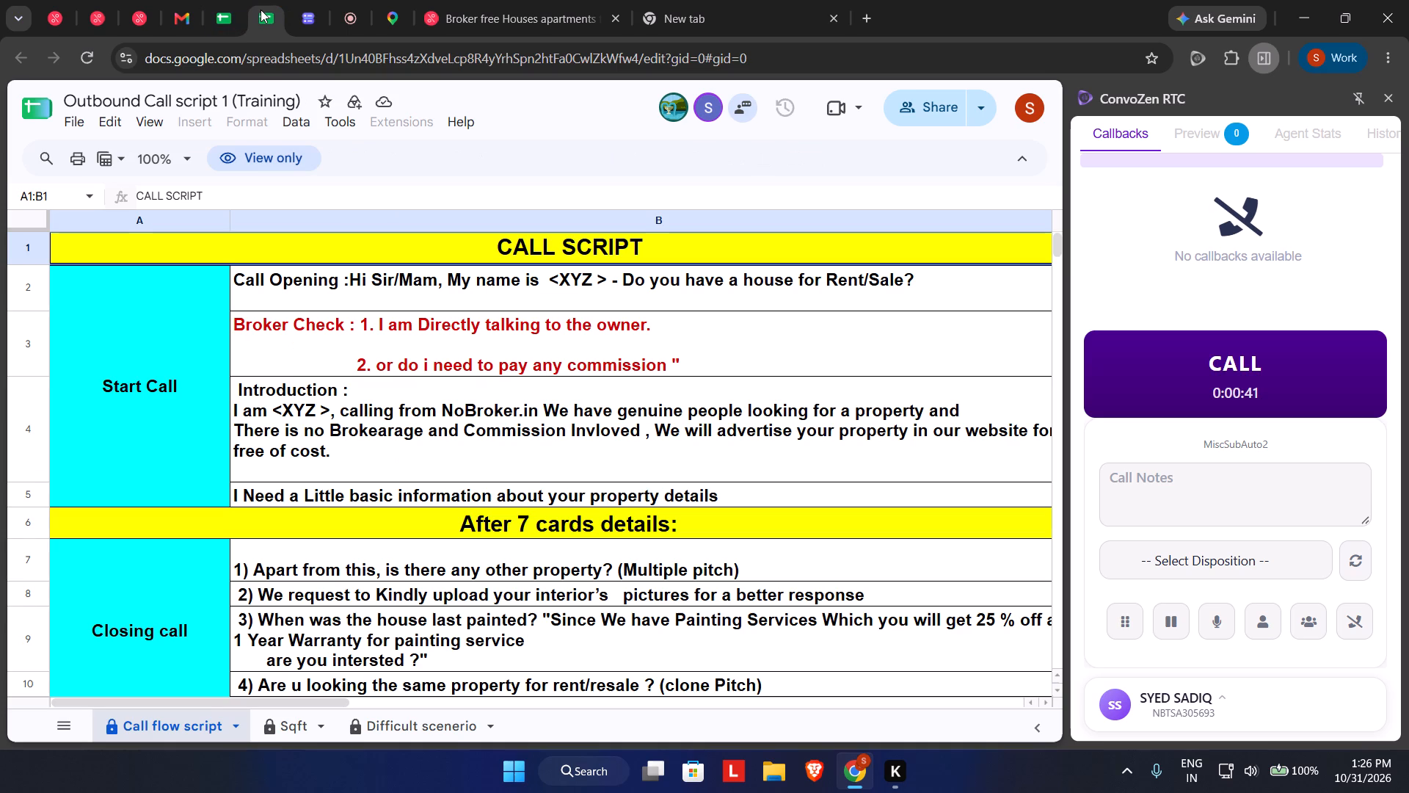
left_click(534, 0)
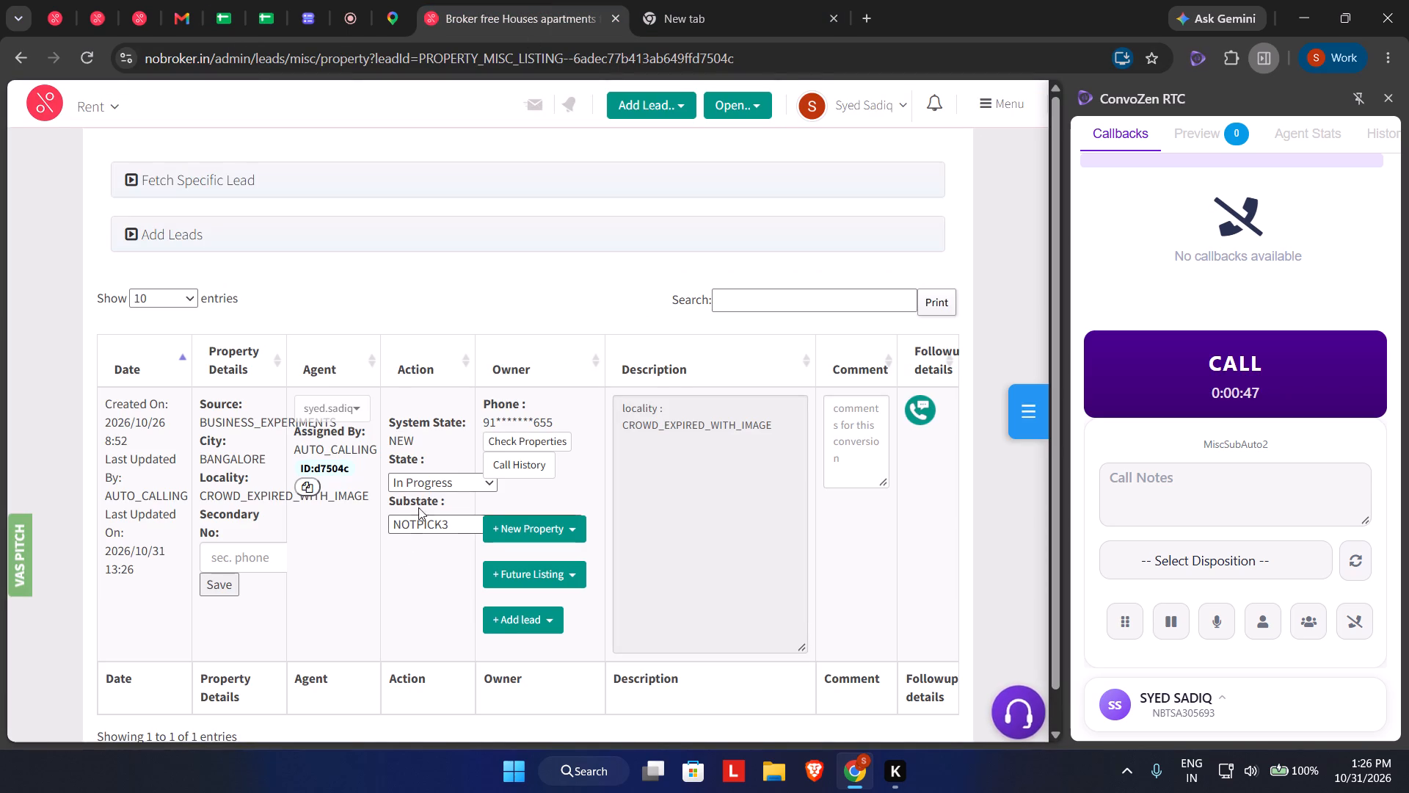
End the active call and set the current lead's state to Rejected and its substate to Not Interested.
left_click(423, 486)
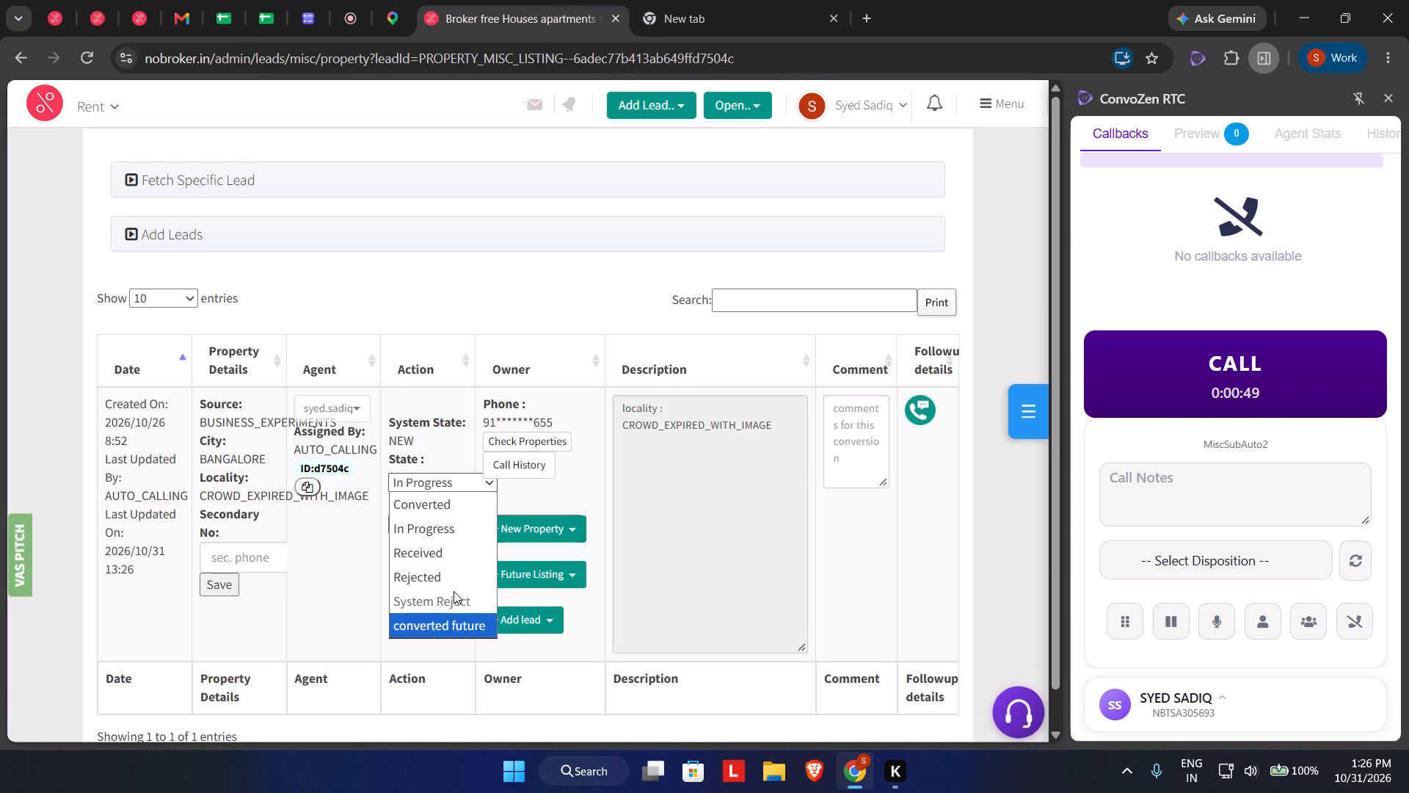
left_click(449, 579)
double_click(434, 511)
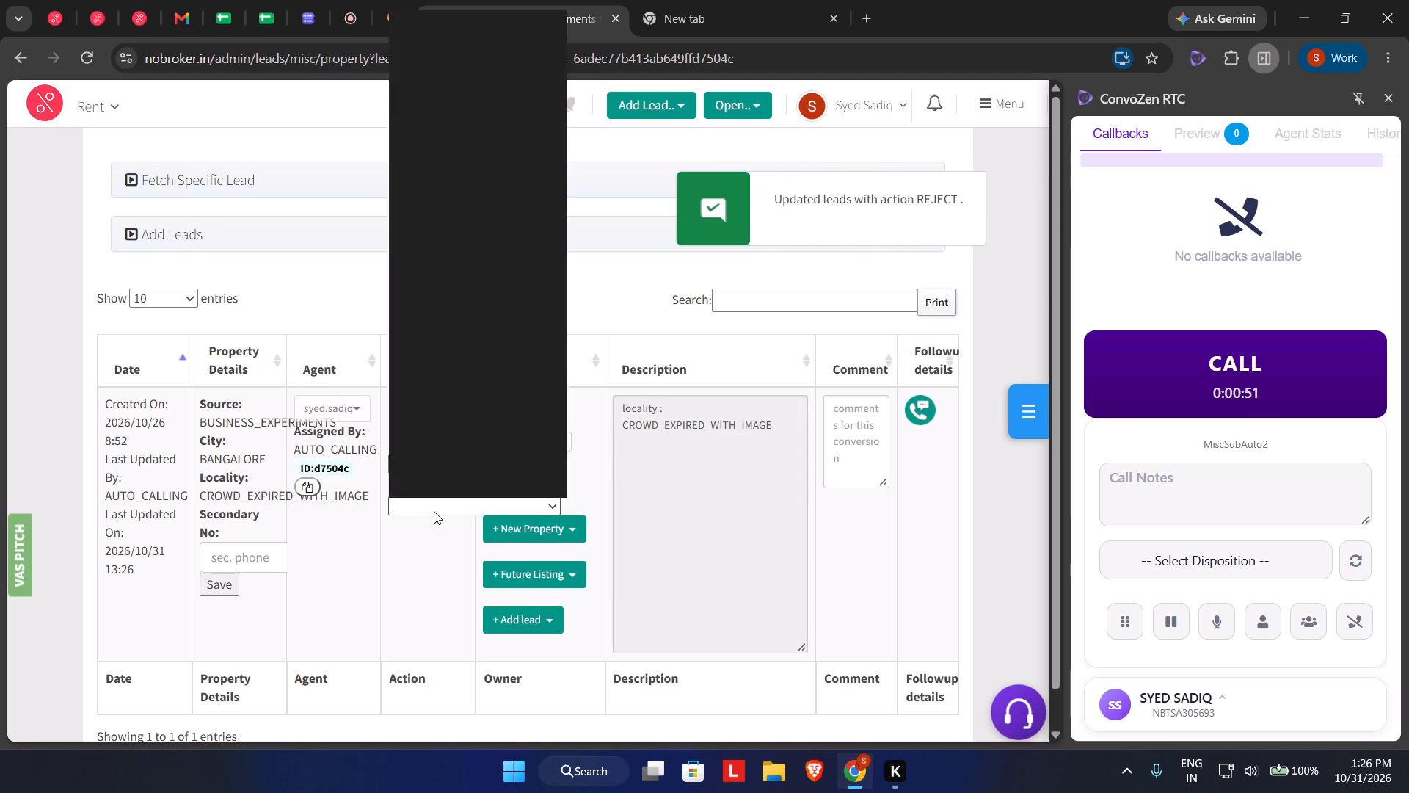
left_click(1351, 631)
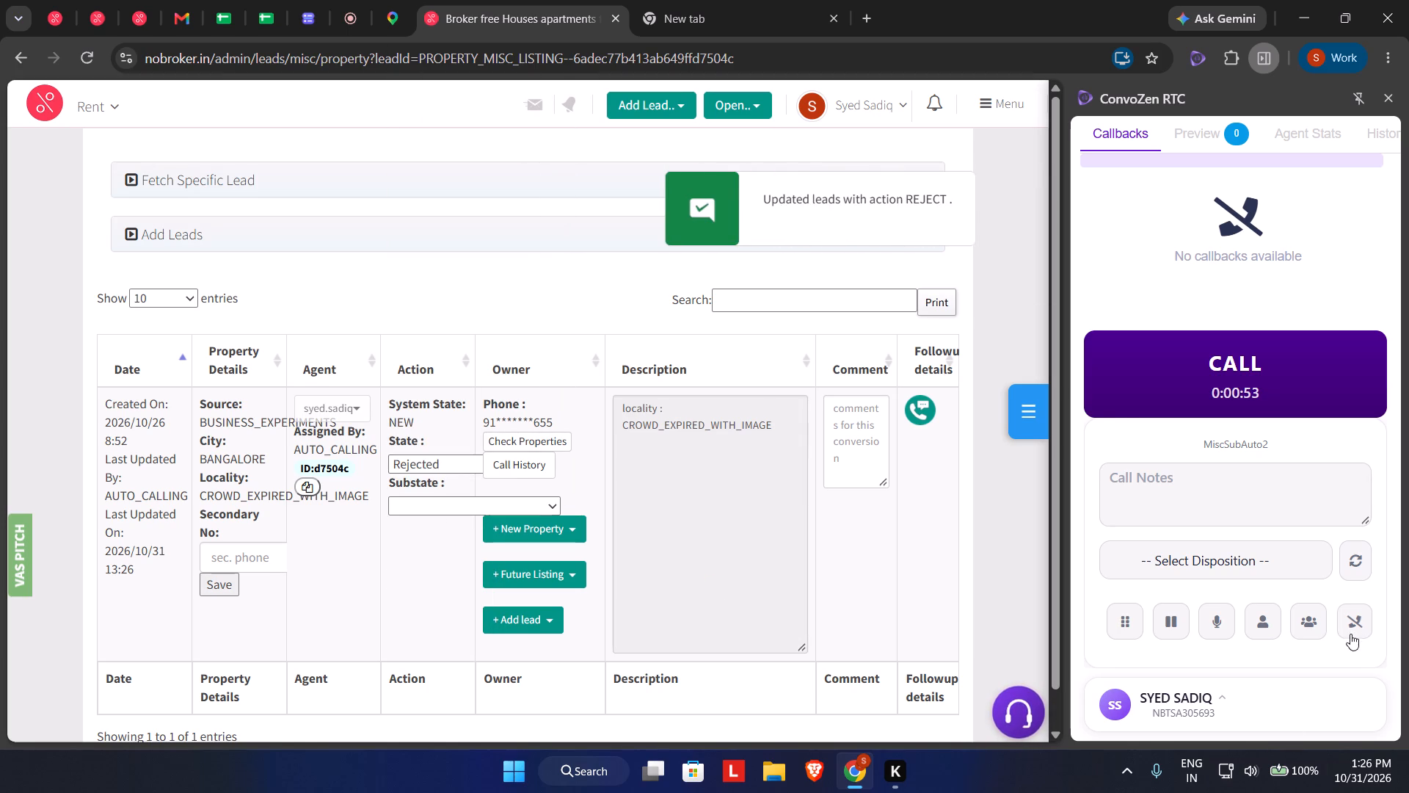
left_click(454, 510)
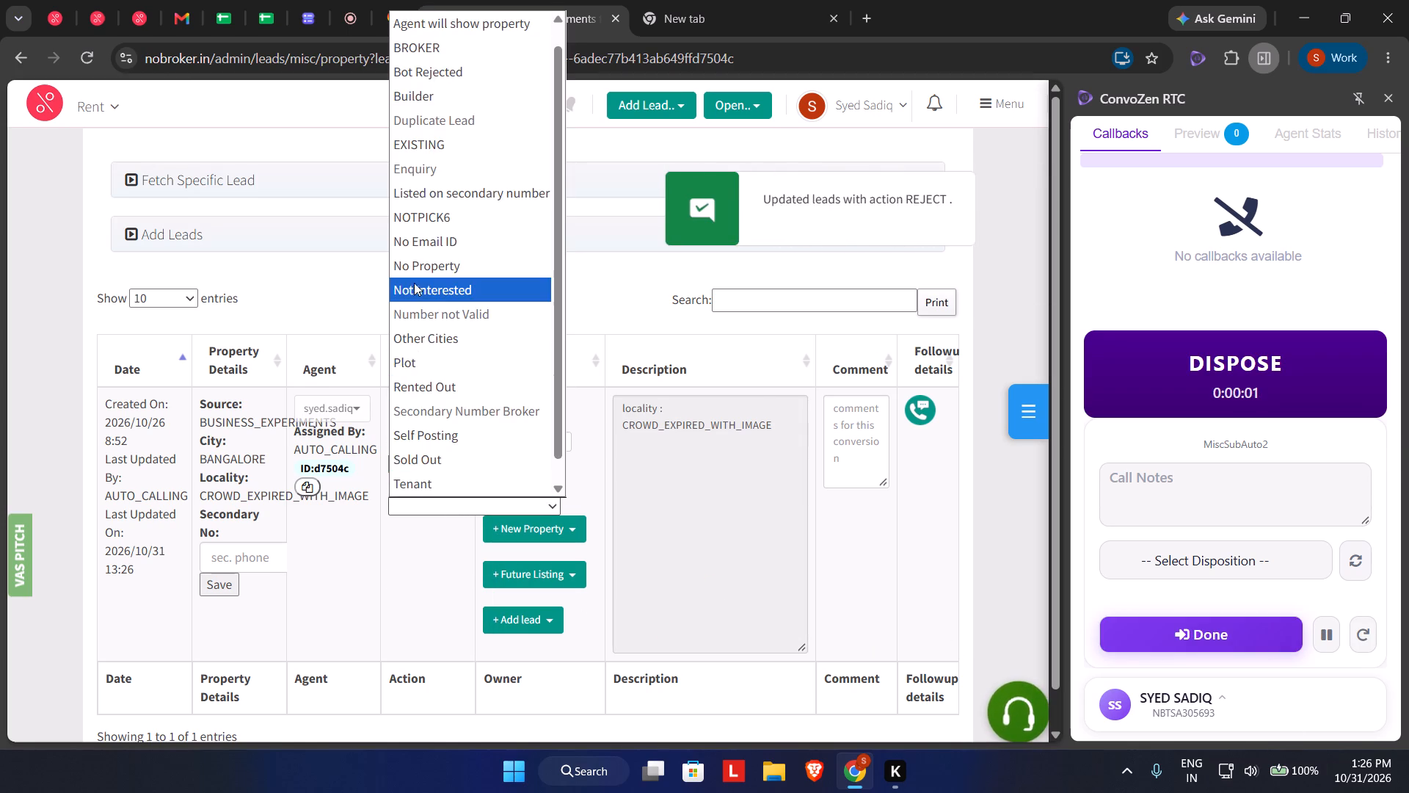
left_click(428, 298)
Dispose of the MiscSubAuto2 call in ConvoZen as Click Calling, Rejected, Not Interested.
left_click(1143, 573)
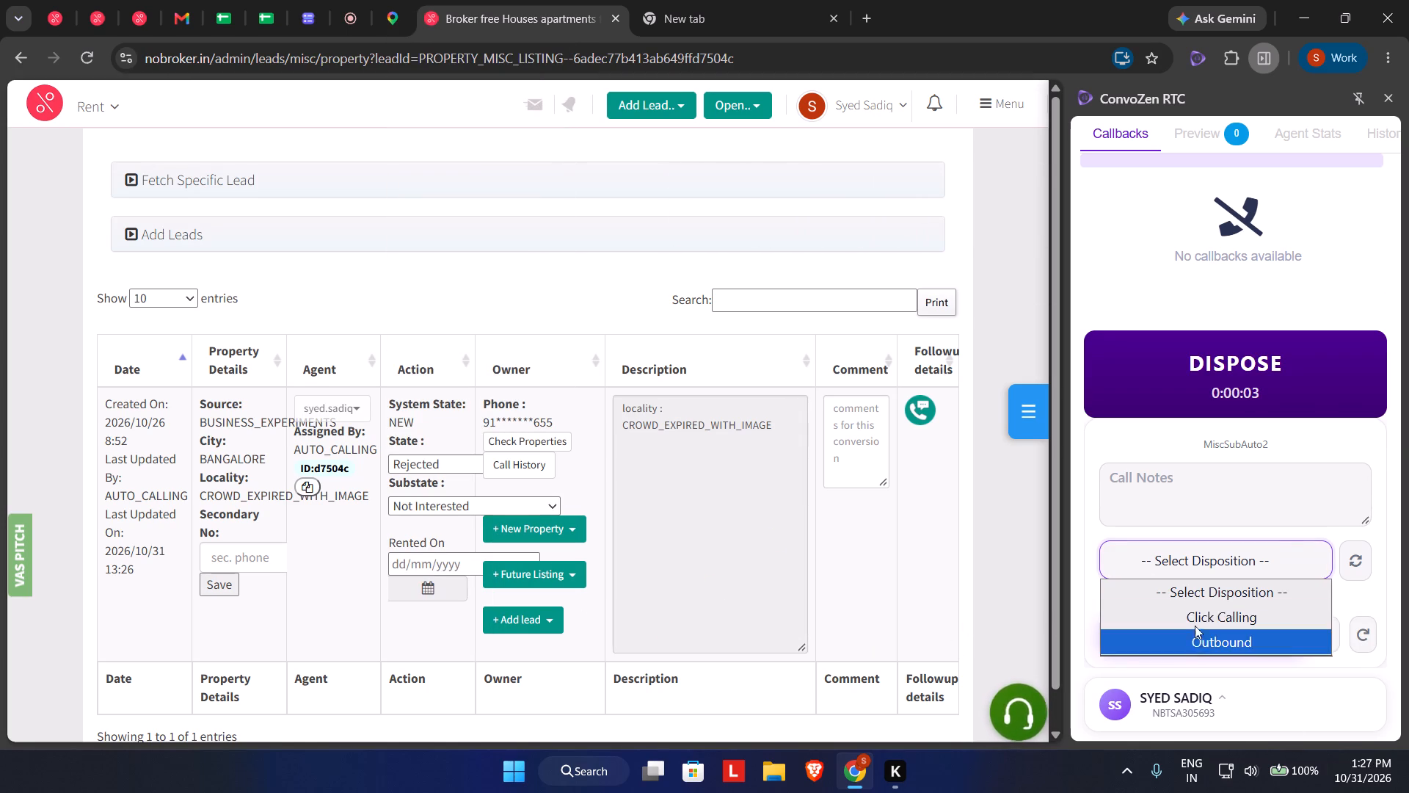
left_click(1197, 617)
left_click(1212, 564)
left_click(1291, 696)
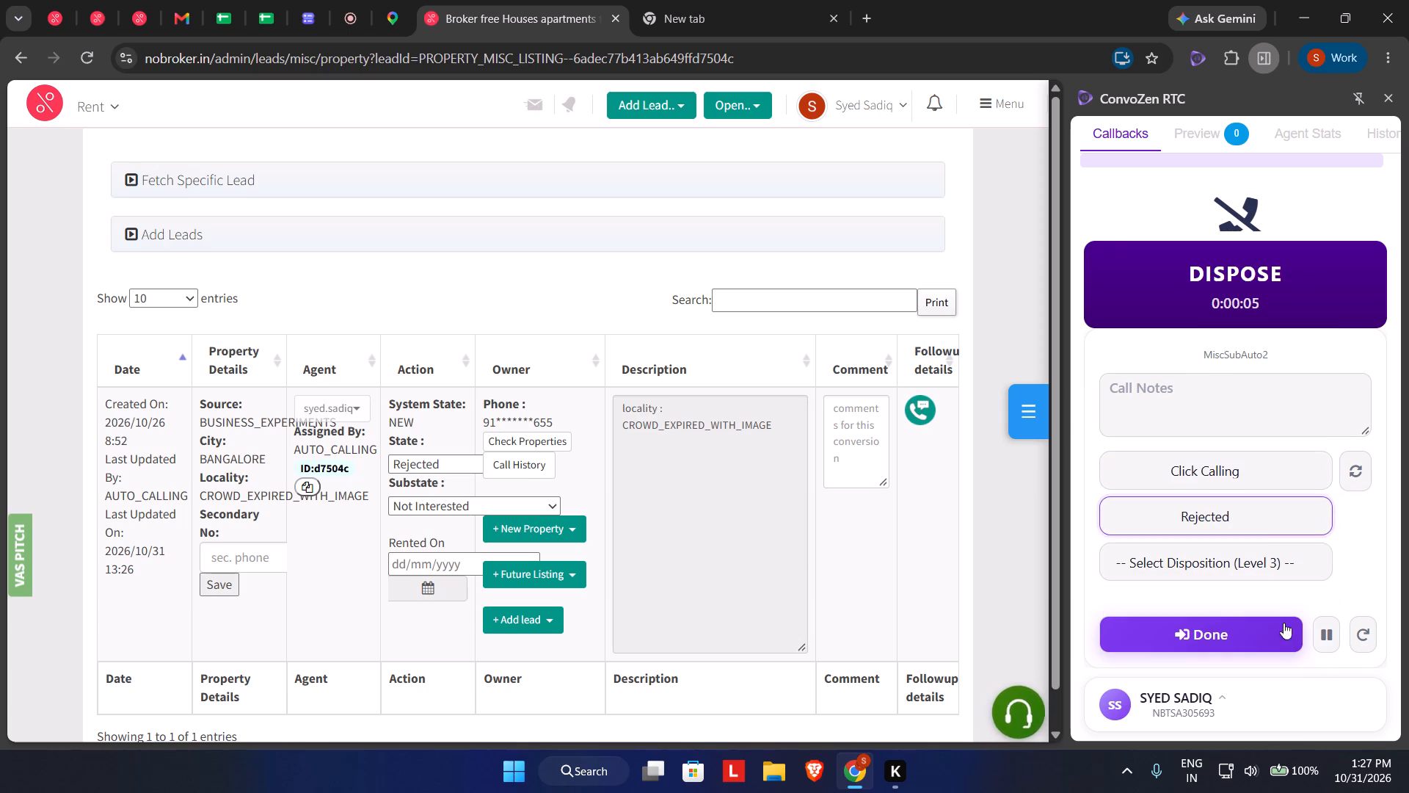
left_click(1279, 569)
left_click(1241, 396)
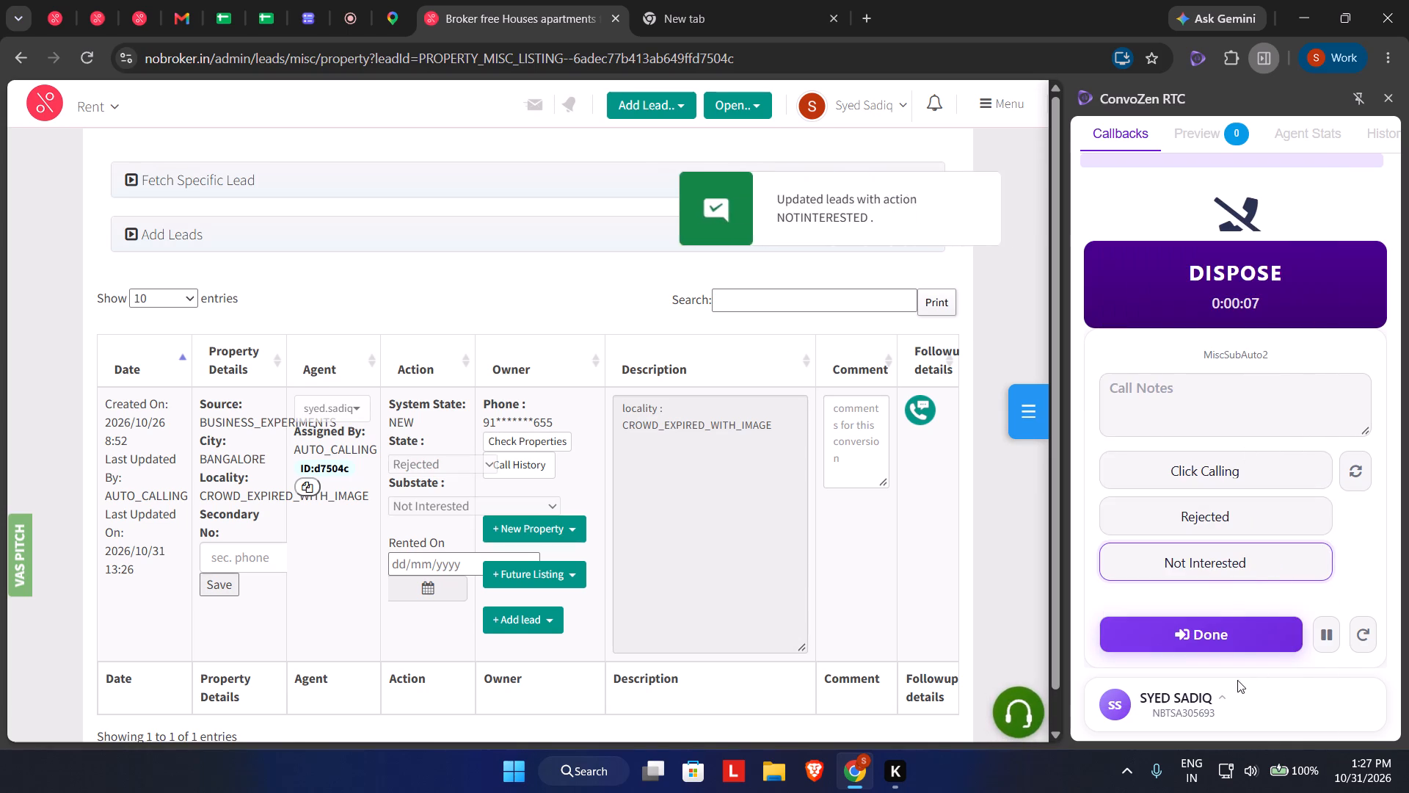
left_click(1217, 637)
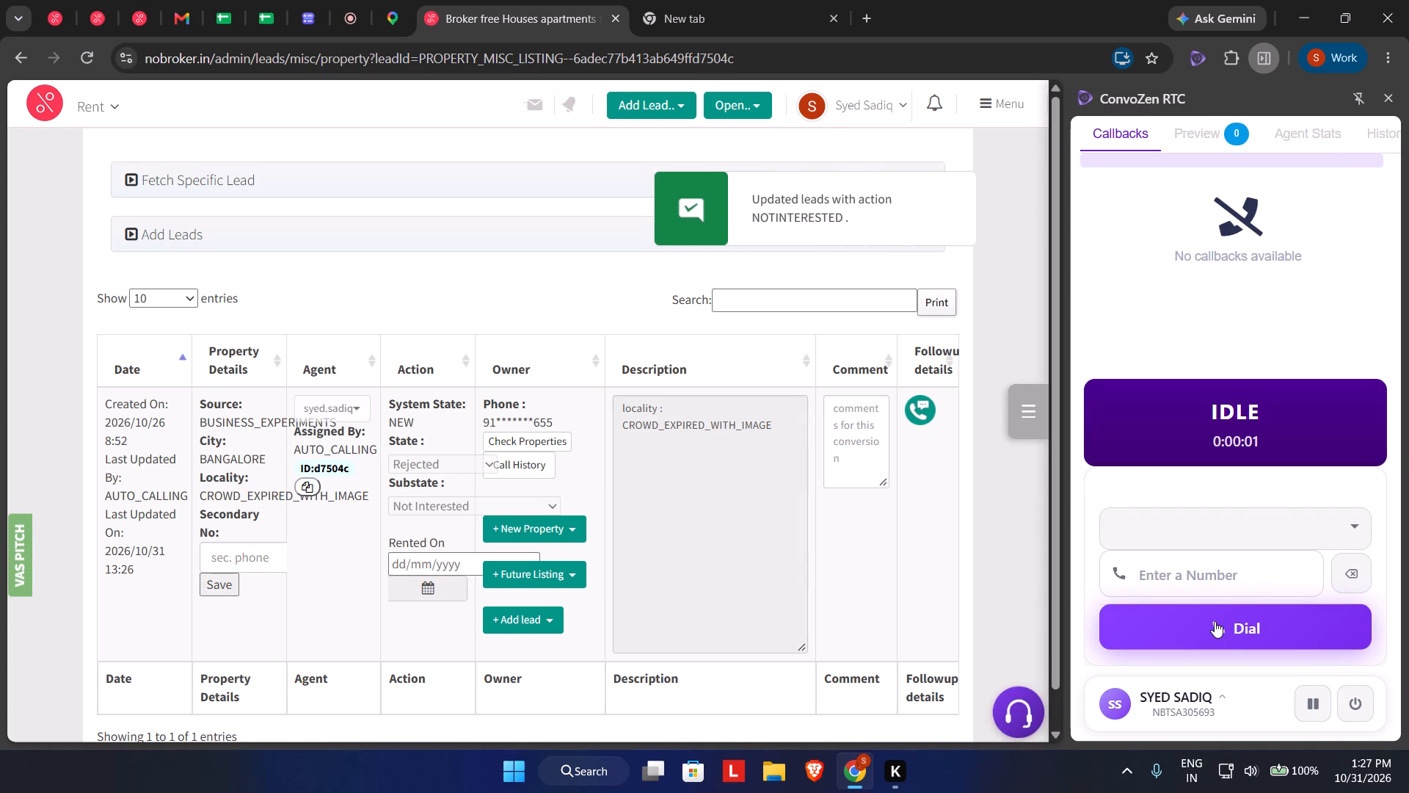
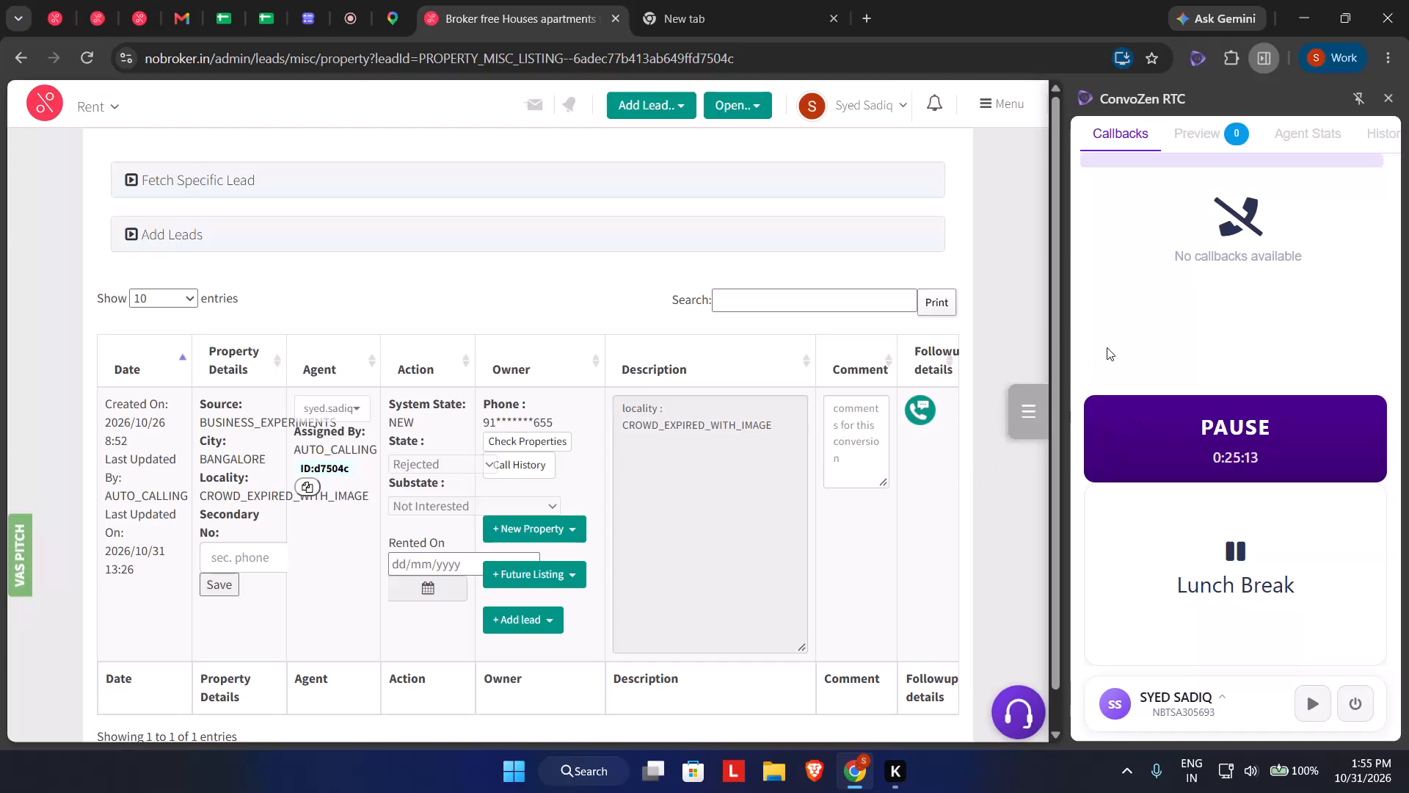
End the Lunch Break pause in ConvoZen and resume the agent's availability for calls.
left_click(1316, 712)
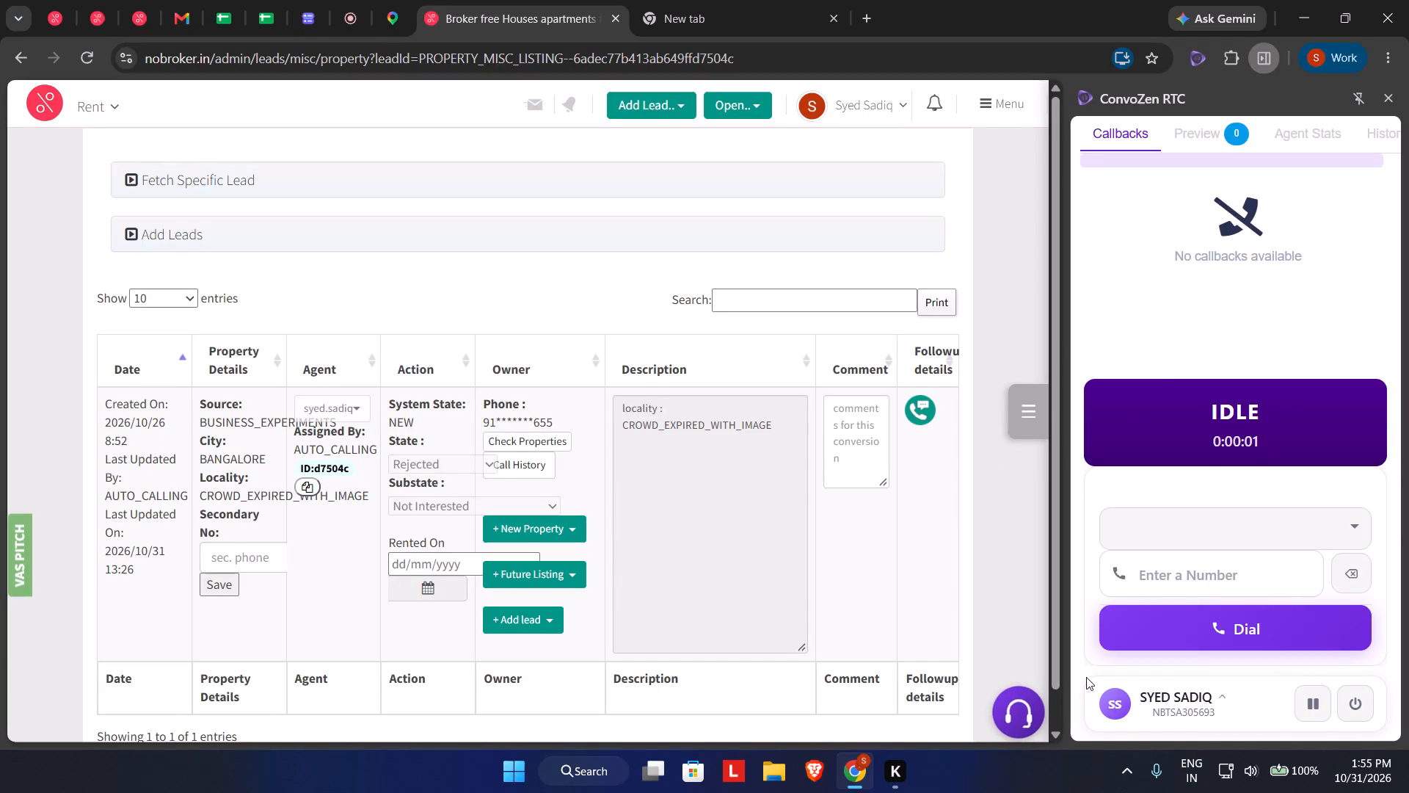